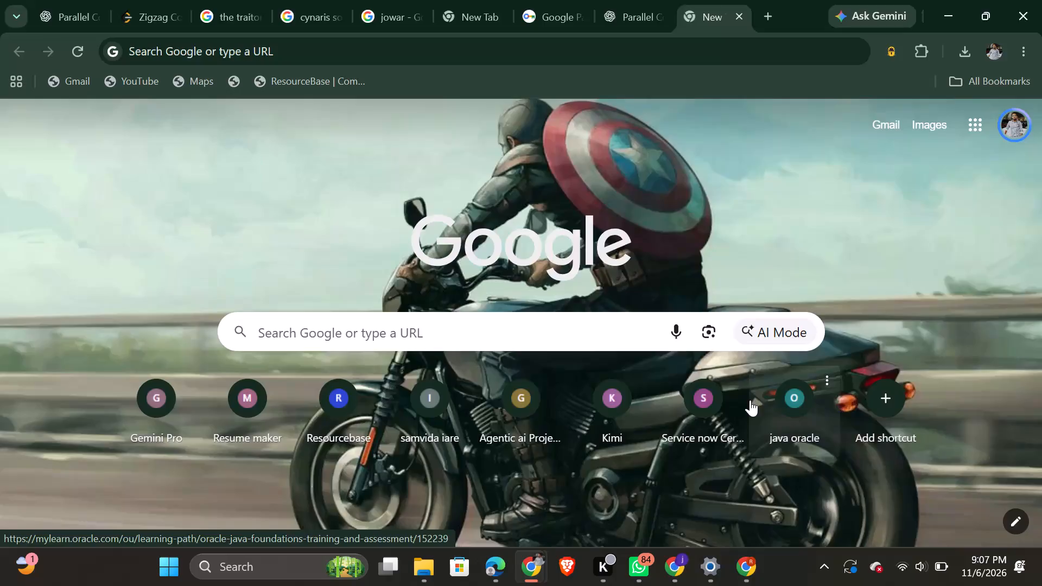
Switch to the open ChatGPT conversation showing the CPS Stability, Communication and RL assignment document.
key("alt+Tab")
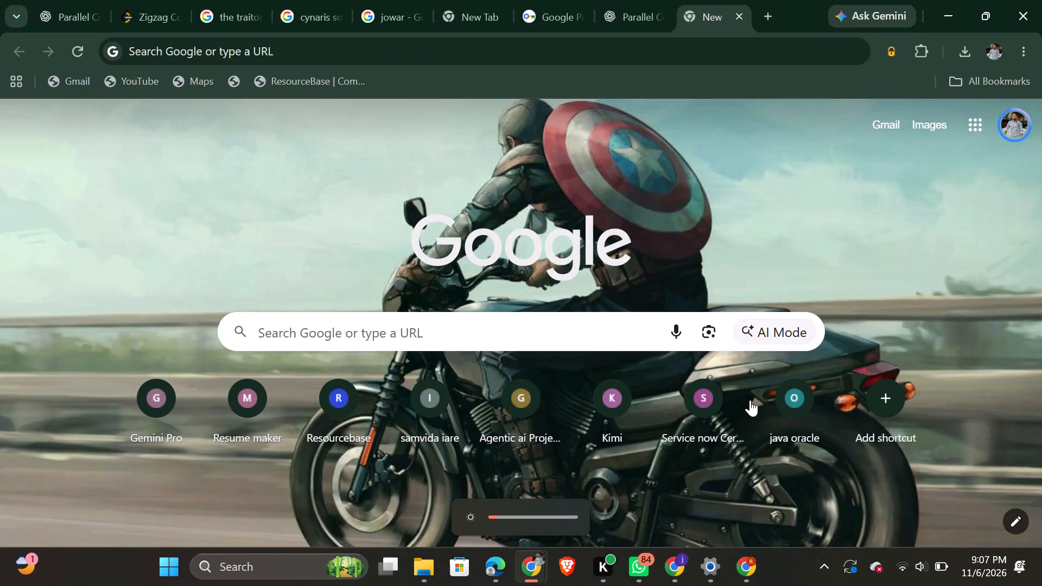
left_click(674, 0)
left_click(652, 1)
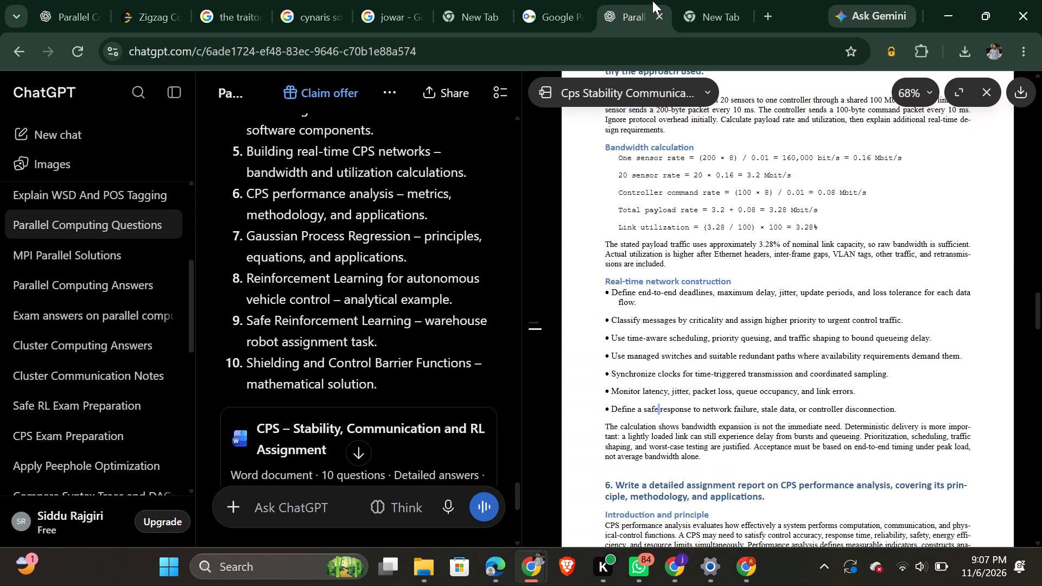
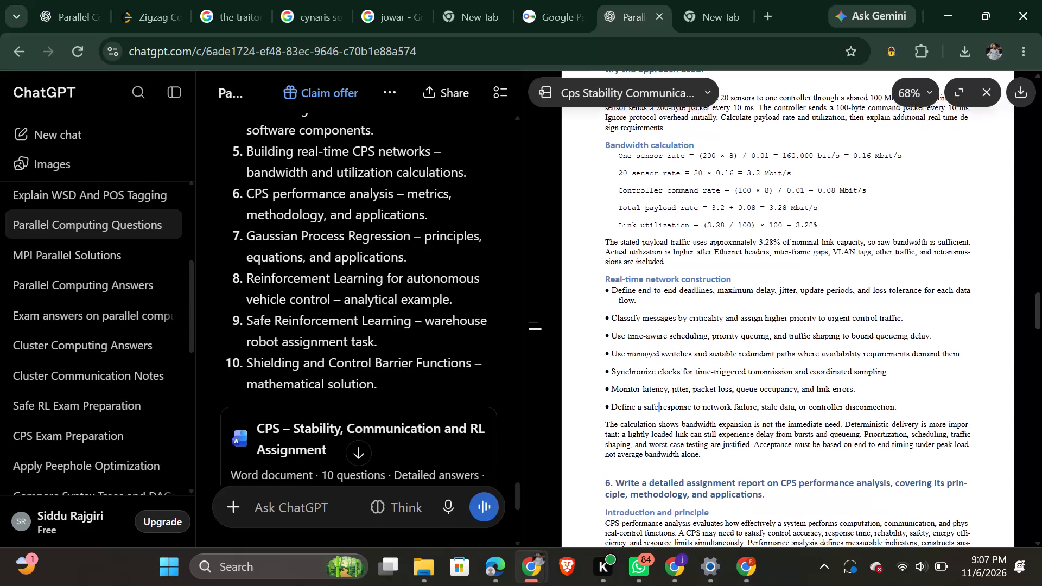
Switch from the ChatGPT assignment conversation to the already open blank Google start page.
left_click(753, 3)
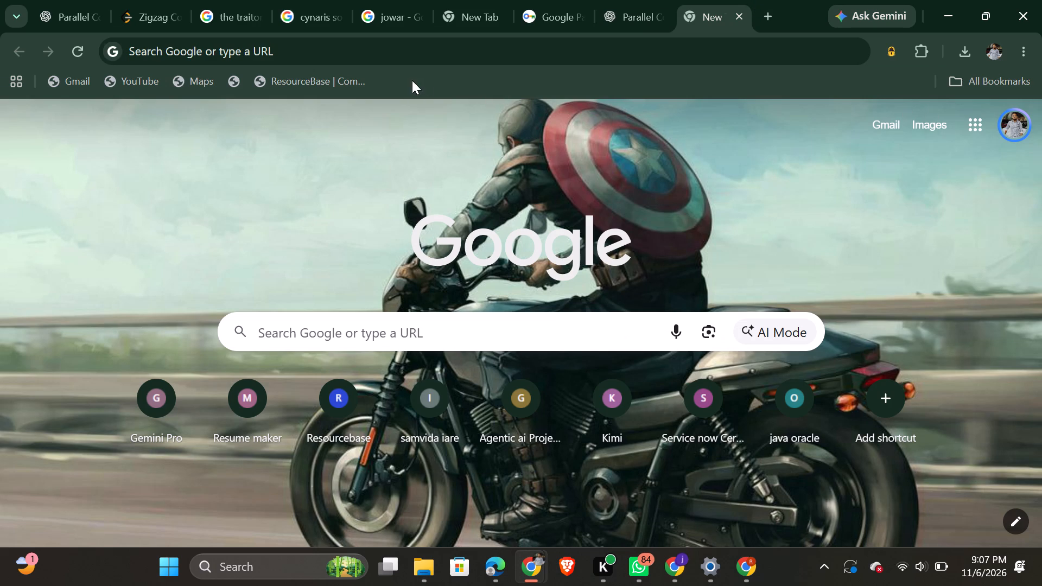
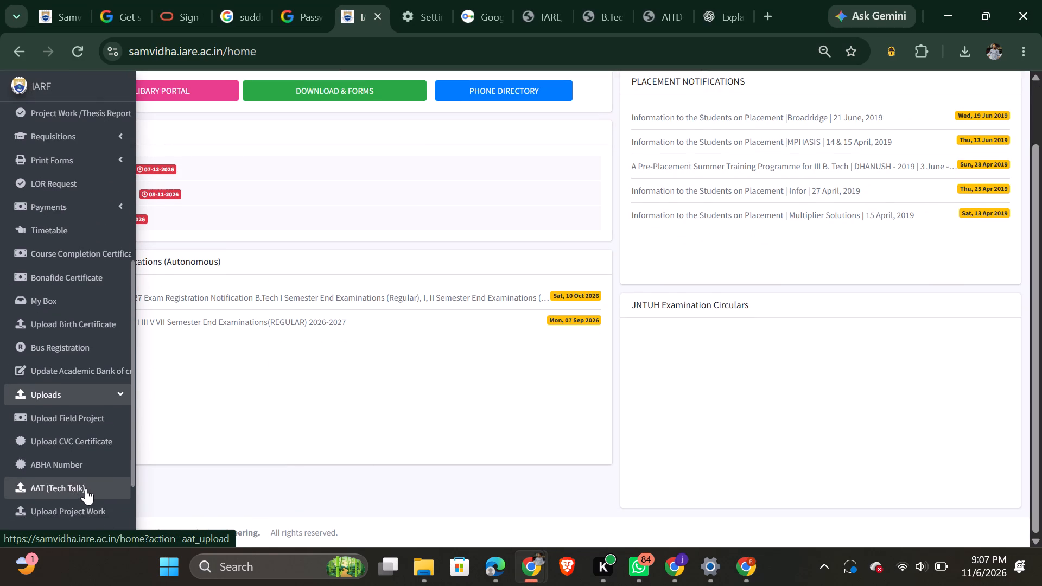
Open the AAT-I page from the Uploads section of the Samvidha college portal.
scroll(86, 488, "down", 1)
left_click(55, 502)
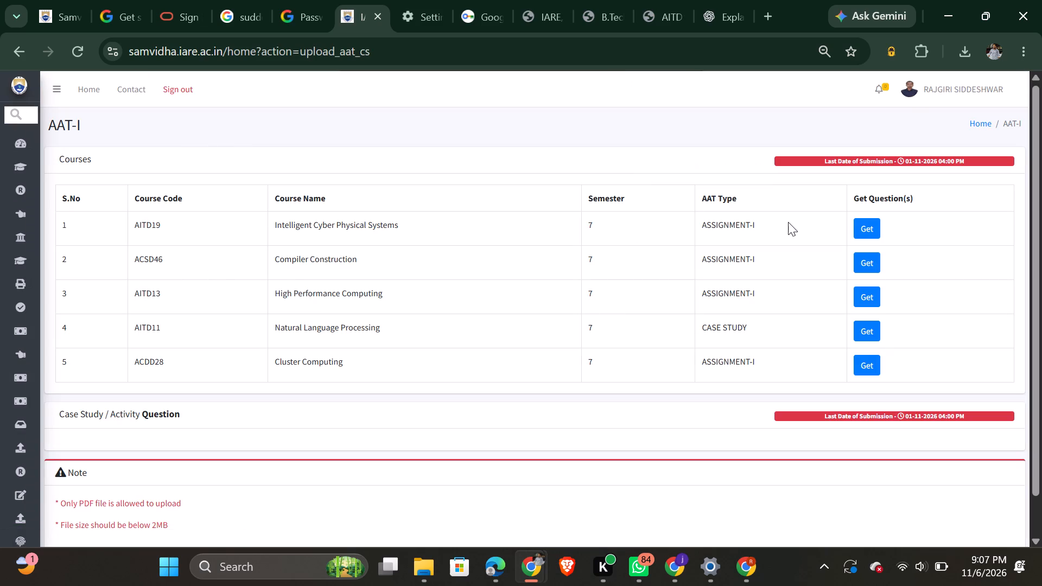
Get the AAT-I assignment questions for AITD19 Intelligent Cyber Physical Systems.
left_click(862, 226)
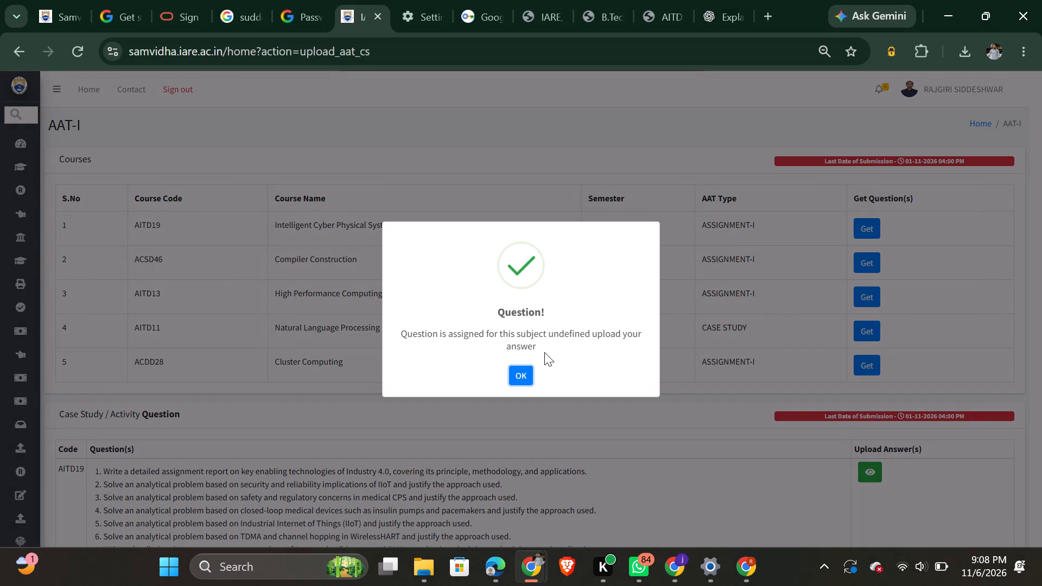
left_click(526, 368)
scroll(10, 543, "down", 1)
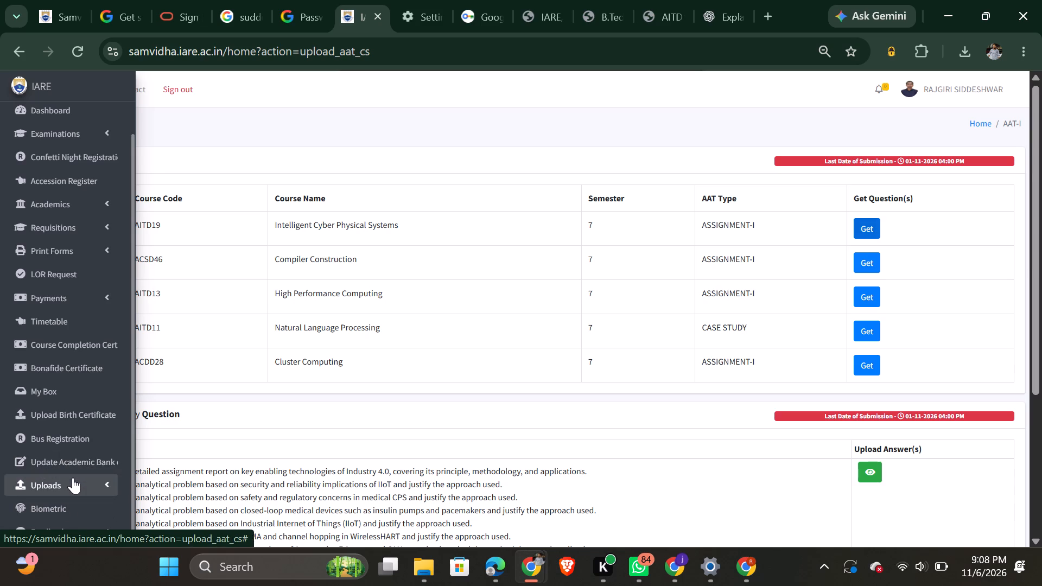
Open the AAT-II upload page and get the assignment questions for AITD19 Intelligent Cyber Physical Systems.
left_click(73, 477)
scroll(73, 477, "down", 2)
left_click(53, 485)
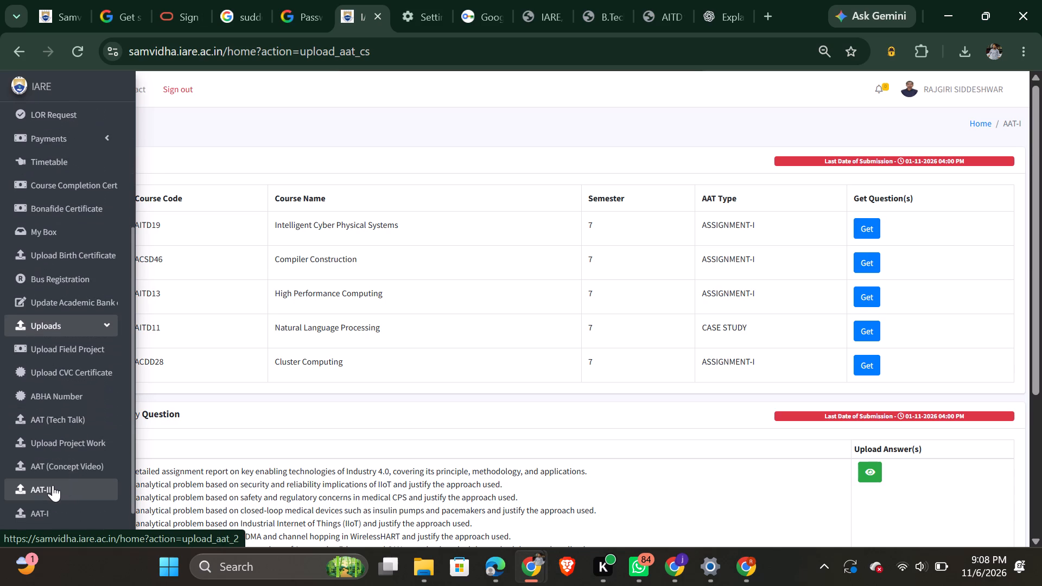
left_click(867, 226)
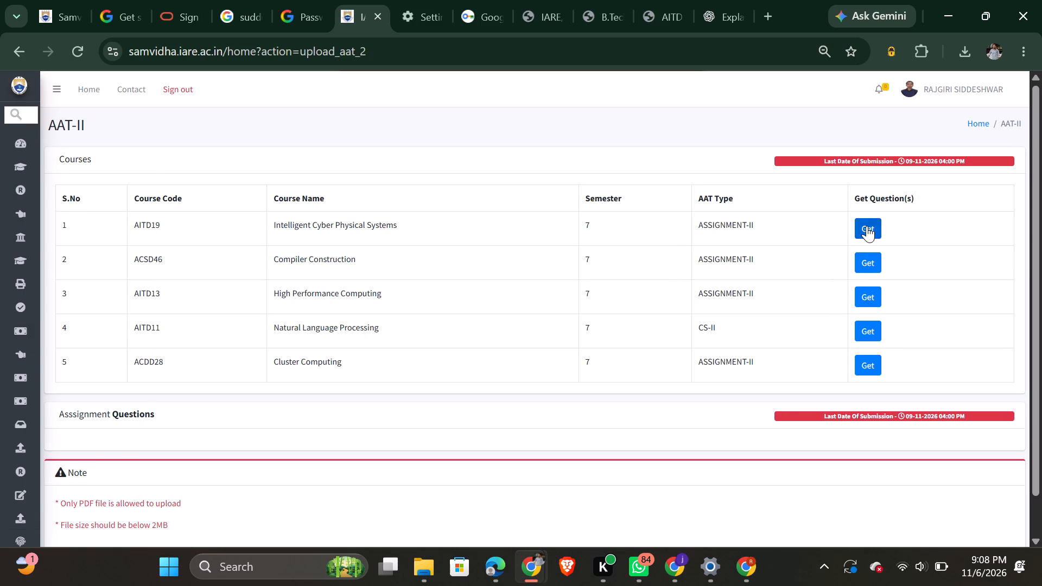
left_click(525, 370)
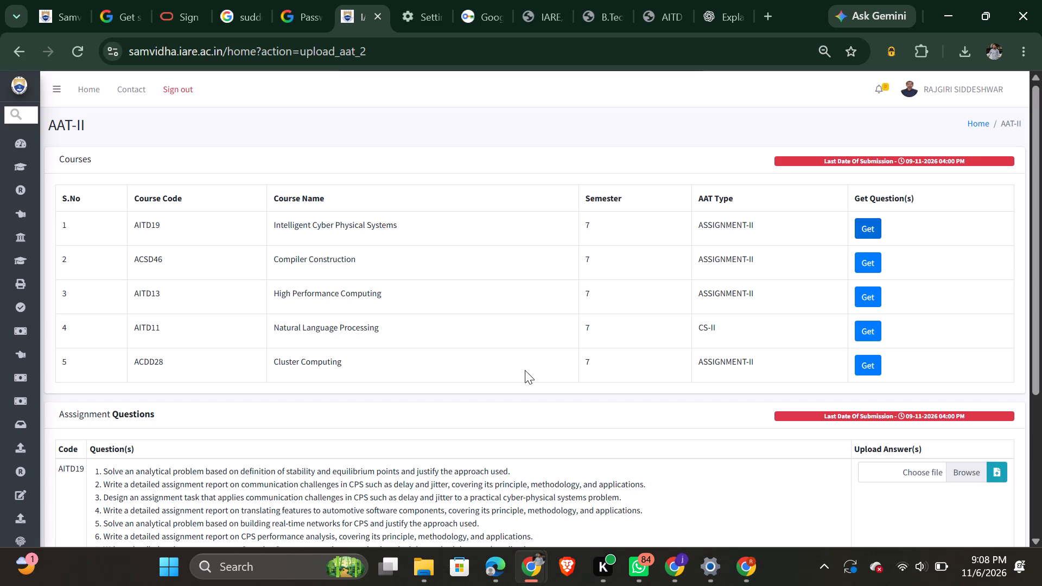
Open the downloaded CPS_Stability_Communication_RL_Assignment document in Word and enable editing.
left_click(964, 50)
left_click(805, 123)
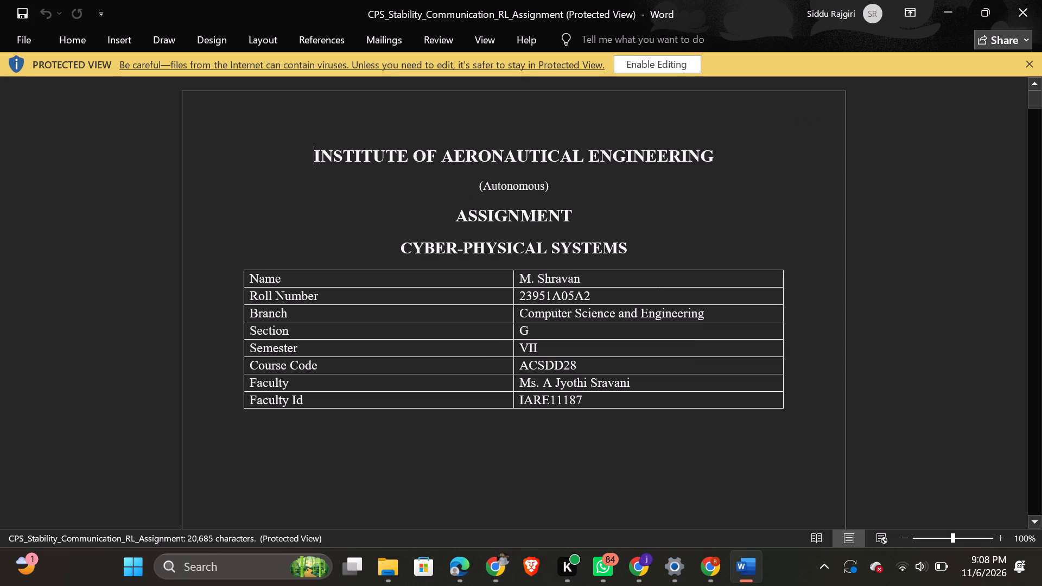
left_click(670, 66)
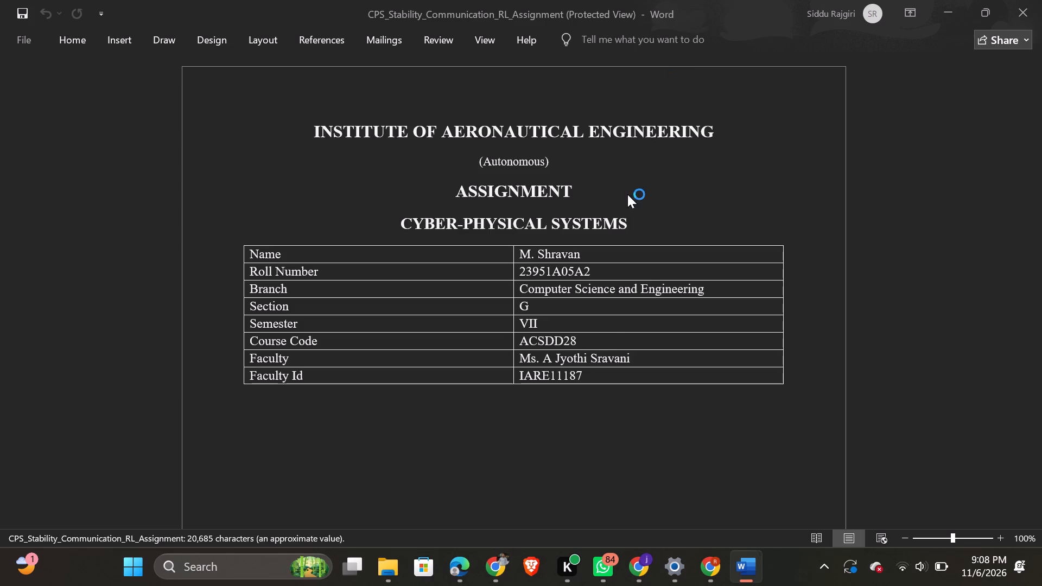
Open the recent document Compiler_Design_Five_Questions.
left_click(30, 33)
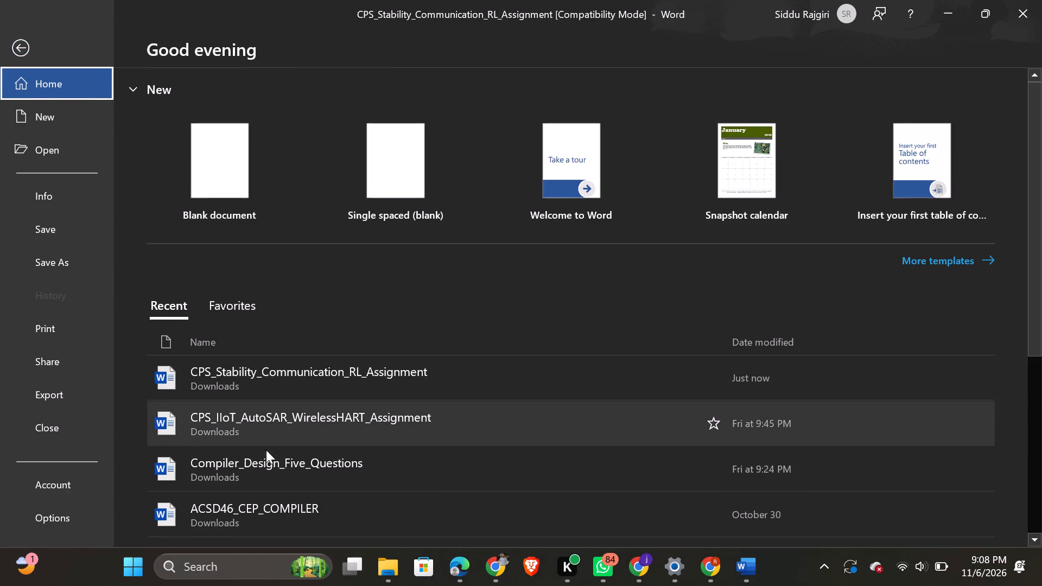
scroll(258, 470, "down", 1)
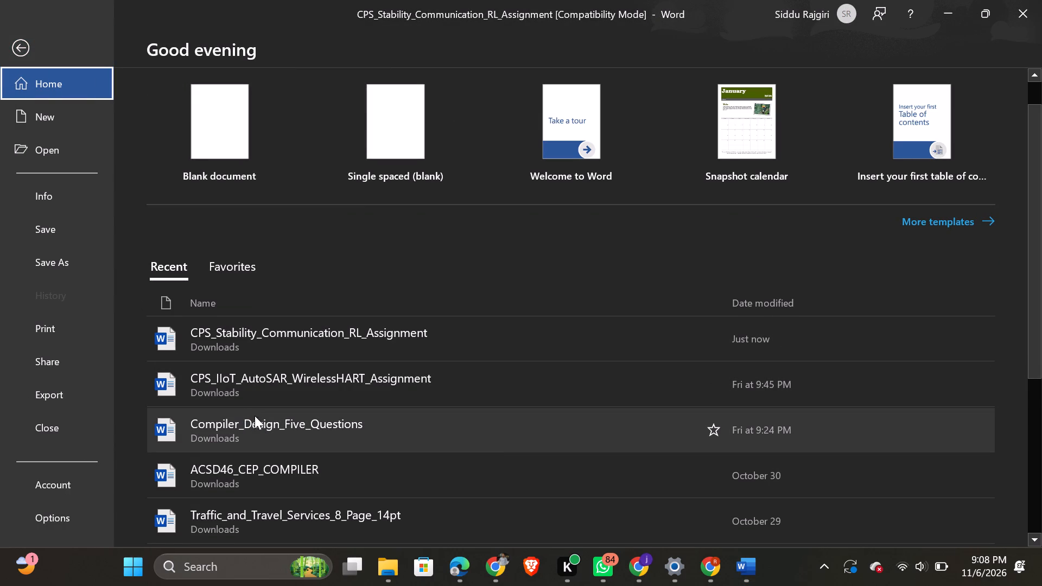
left_click(244, 422)
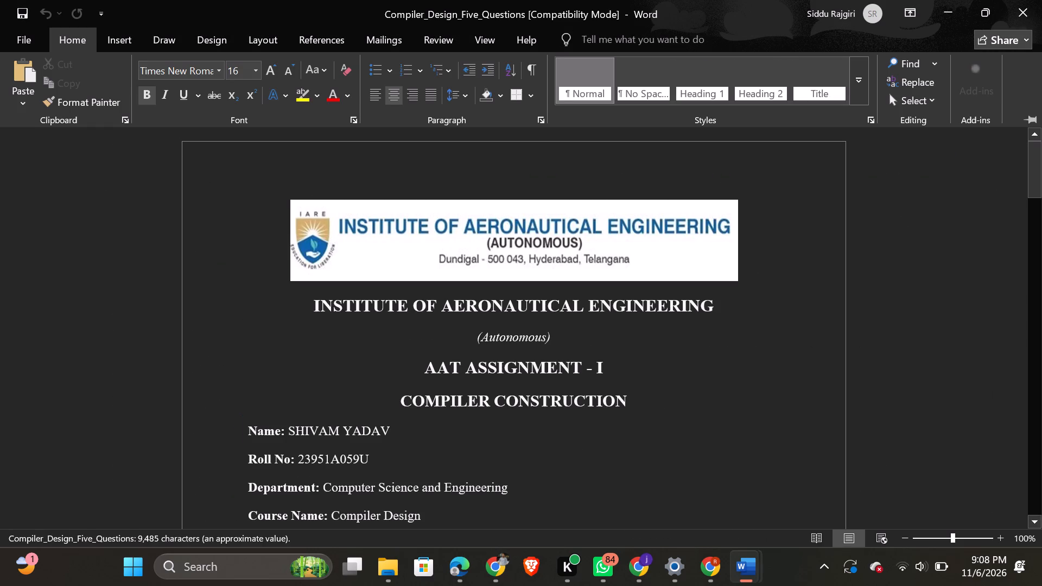
Copy the cover page text of Compiler_Design_Five_Questions from the institute heading below the banner through the Semester line.
scroll(374, 348, "down", 1)
scroll(414, 239, "up", 1)
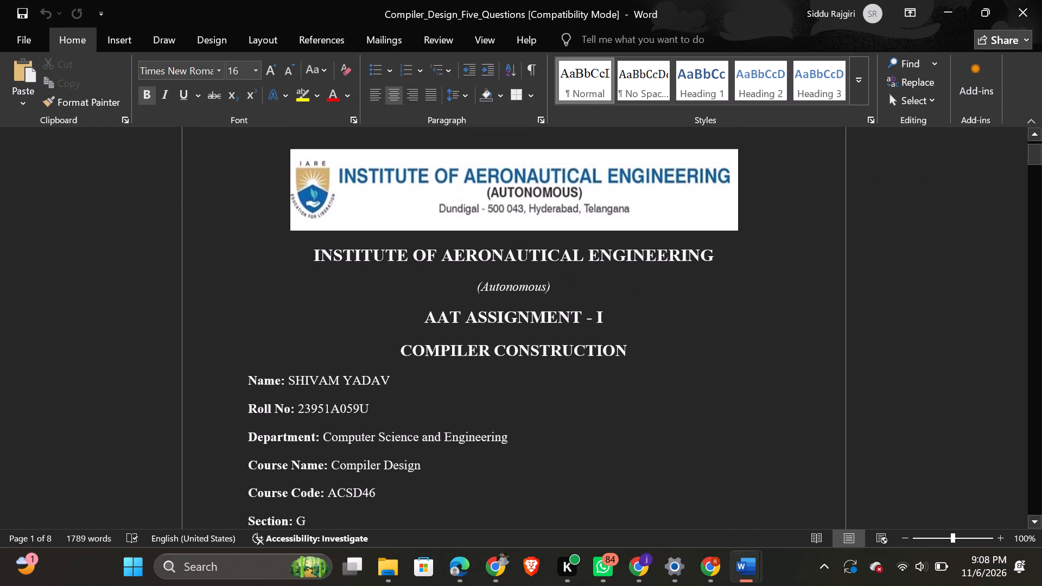
left_click_drag(314, 249, 374, 363)
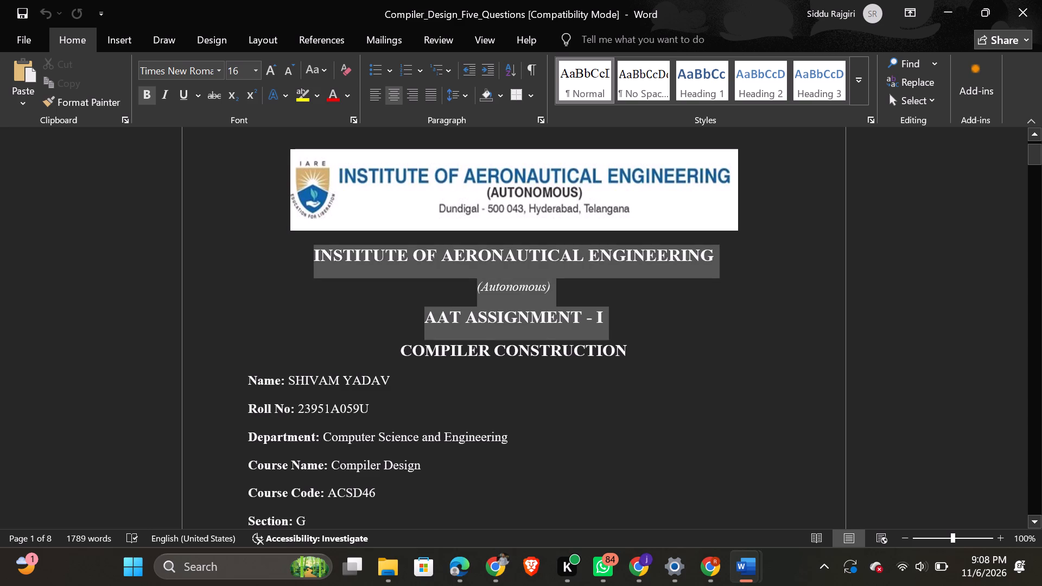
left_click_drag(374, 363, 378, 504)
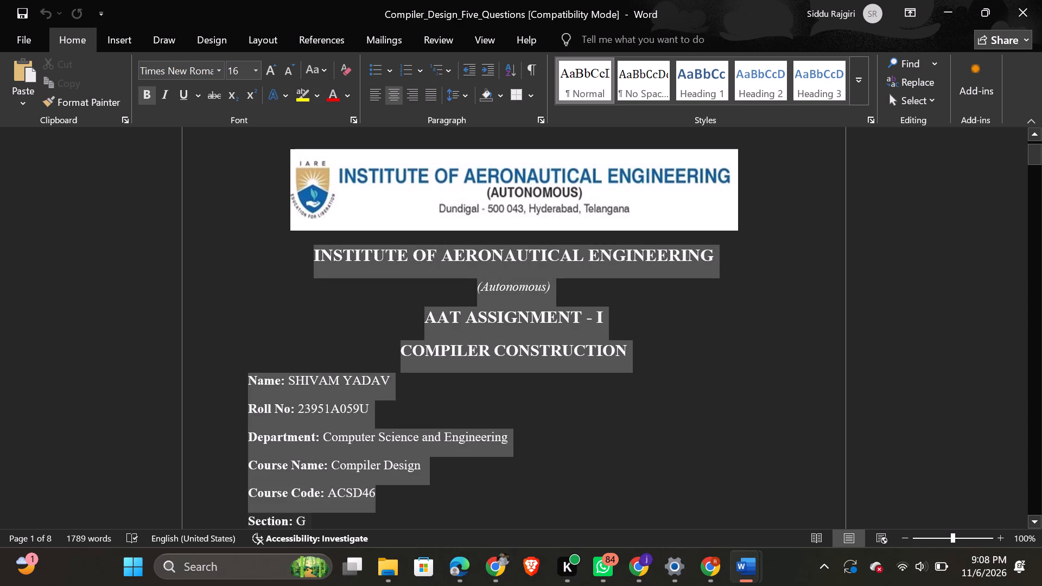
left_click_drag(378, 504, 376, 547)
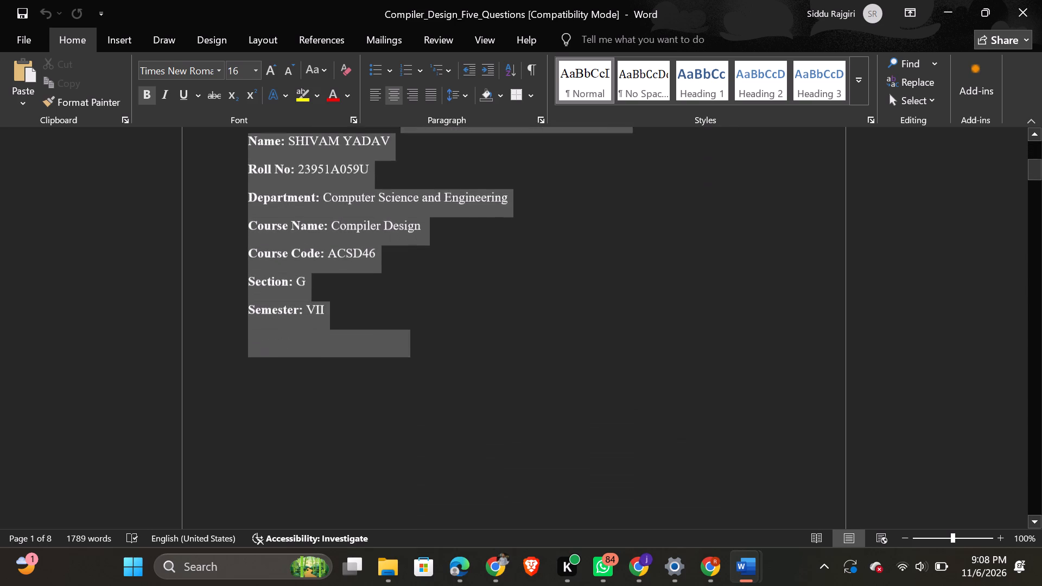
left_click_drag(376, 547, 331, 209)
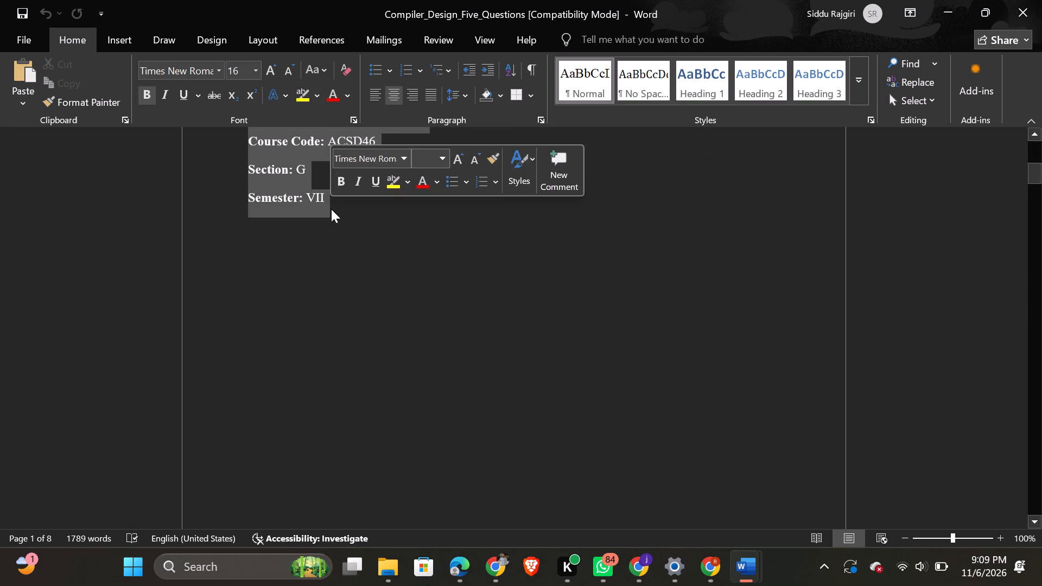
key("ctrl+c")
Replace the entire content of CPS_Stability_Communication_RL_Assignment with the copied cover page text.
key("alt+Tab")
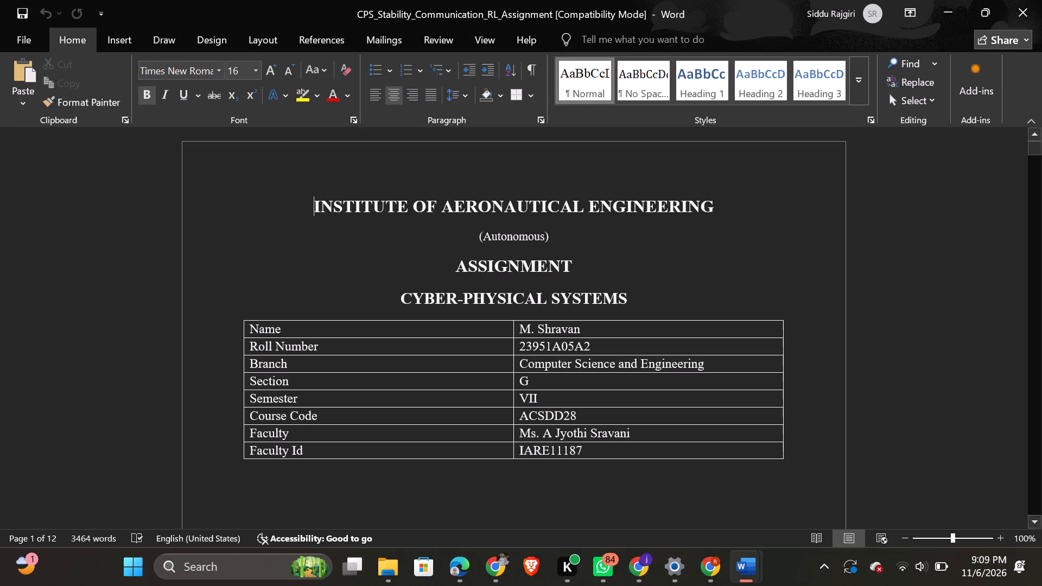
key("ctrl+a")
key("BackSpace")
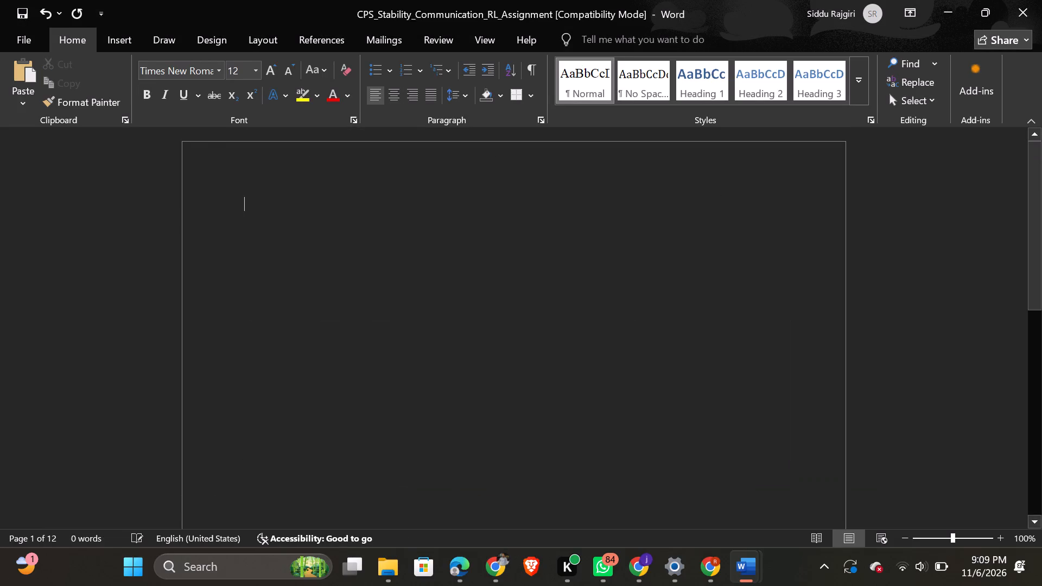
key("ctrl+v")
scroll(525, 395, "down", 1)
scroll(525, 395, "up", 3)
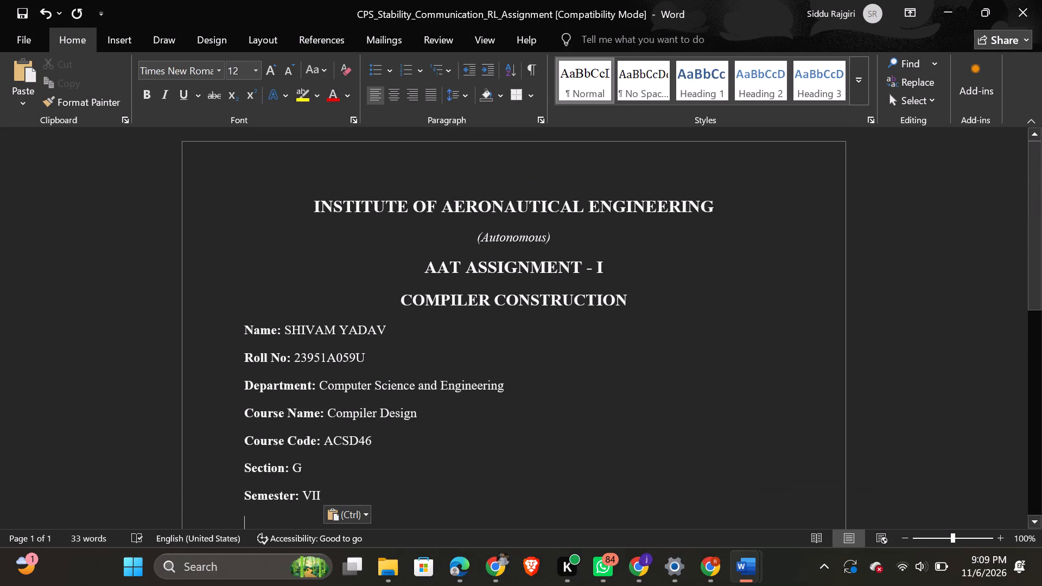
Add two blank lines above the institute heading on the cover page.
left_click(309, 205)
key("Return")
key("Return")
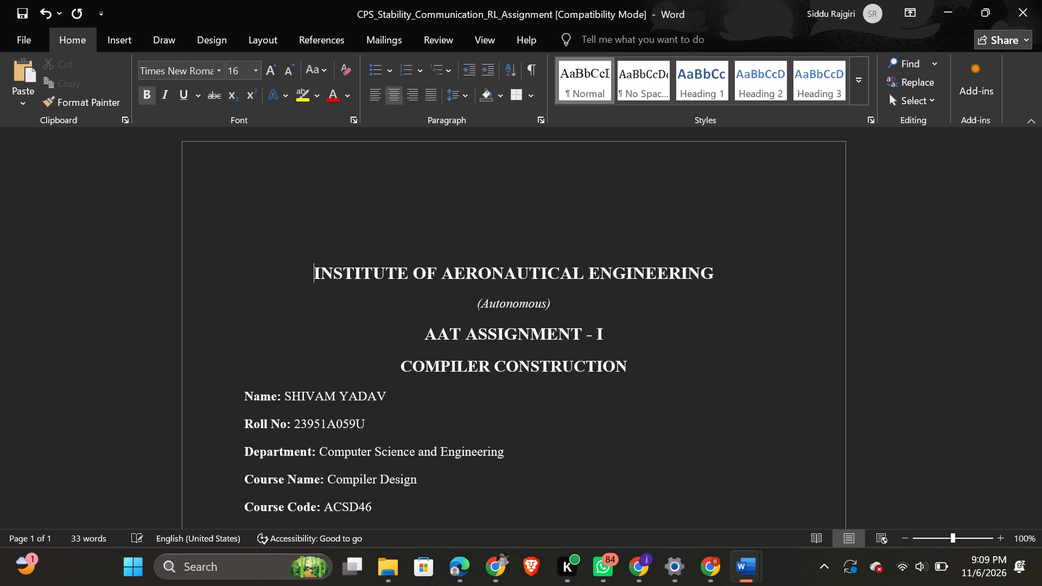
Copy the institute banner picture from Compiler_Design_Five_Questions into the blank line just above the CPS document's institute heading.
key("alt+Tab")
scroll(408, 223, "up", 3)
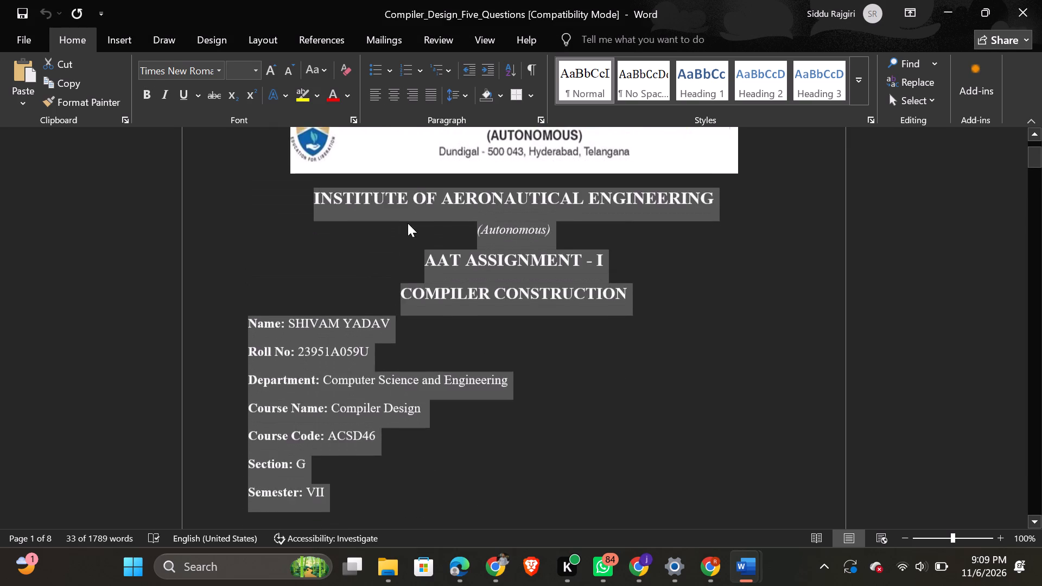
scroll(427, 174, "up", 1)
left_click(421, 239)
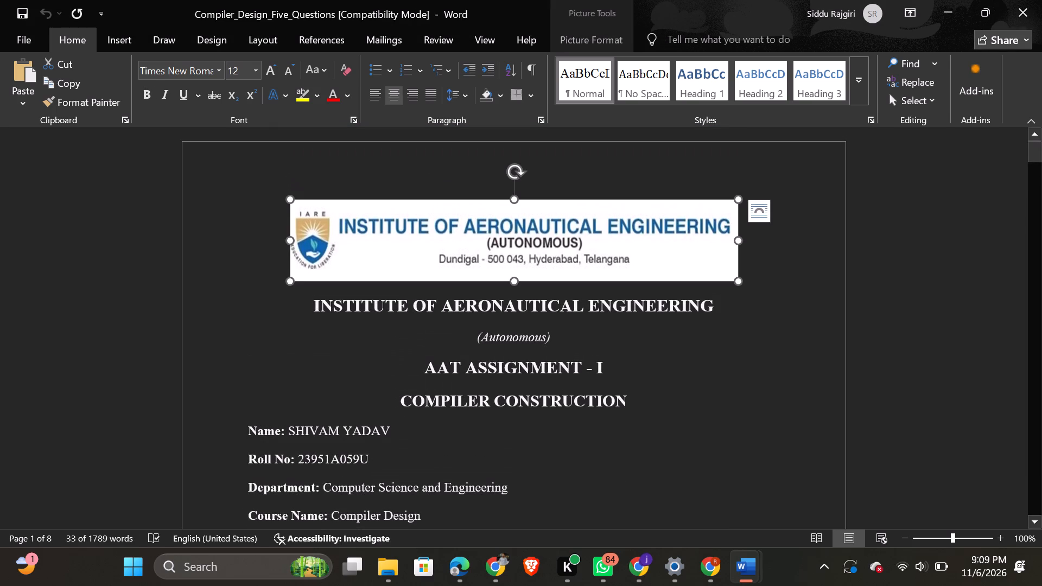
right_click(421, 239)
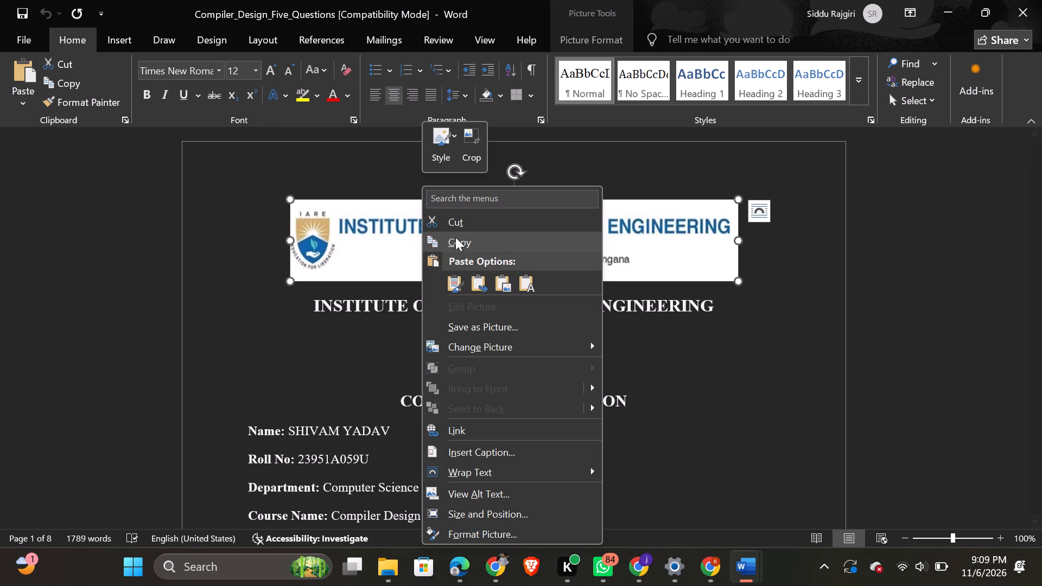
left_click(473, 240)
key("alt+Tab")
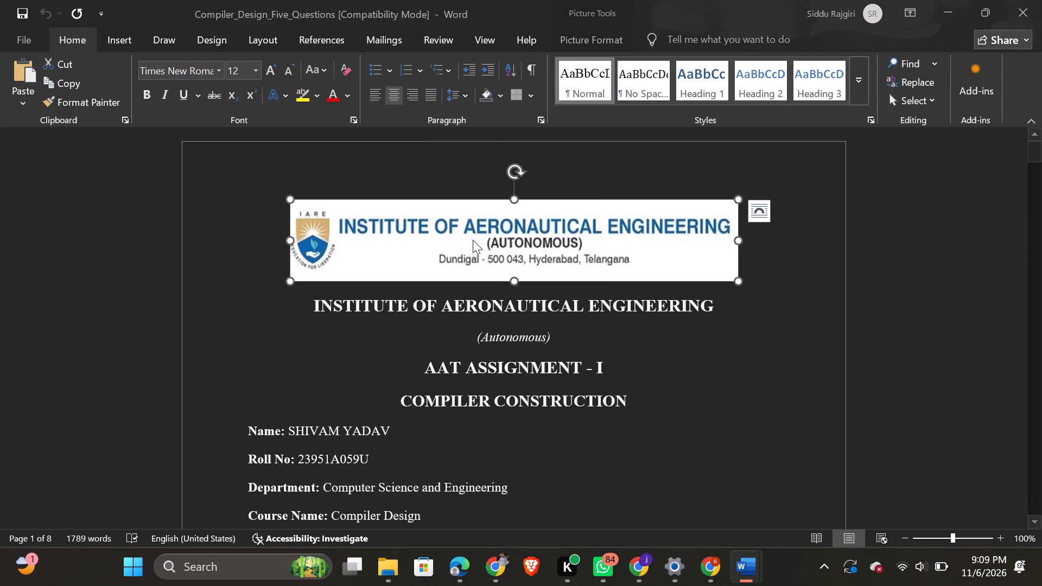
key("Up")
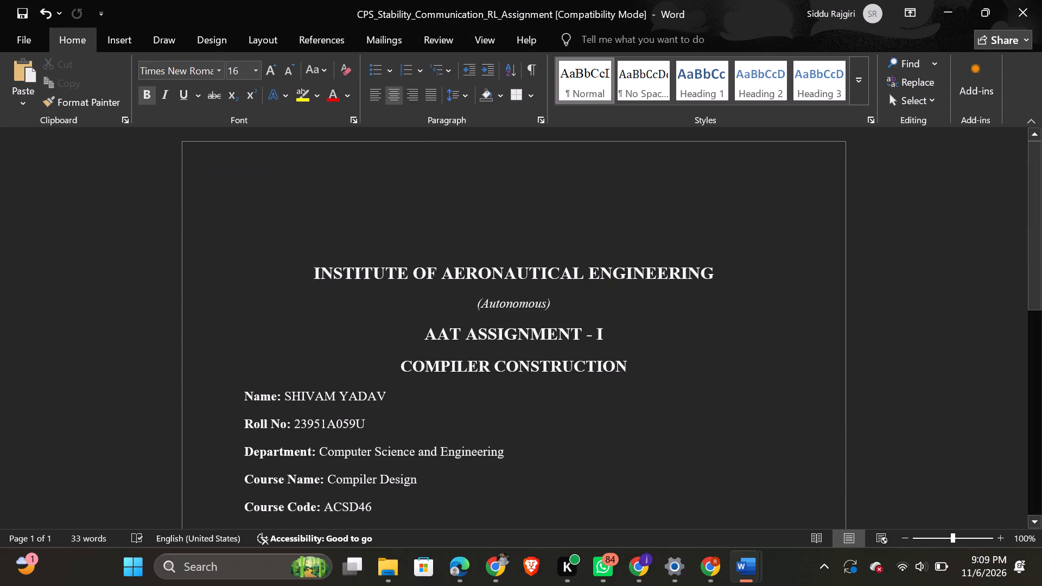
key("ctrl+v")
Examine the CPS document's cover page layout from the banner down to the page footer.
scroll(589, 359, "down", 1)
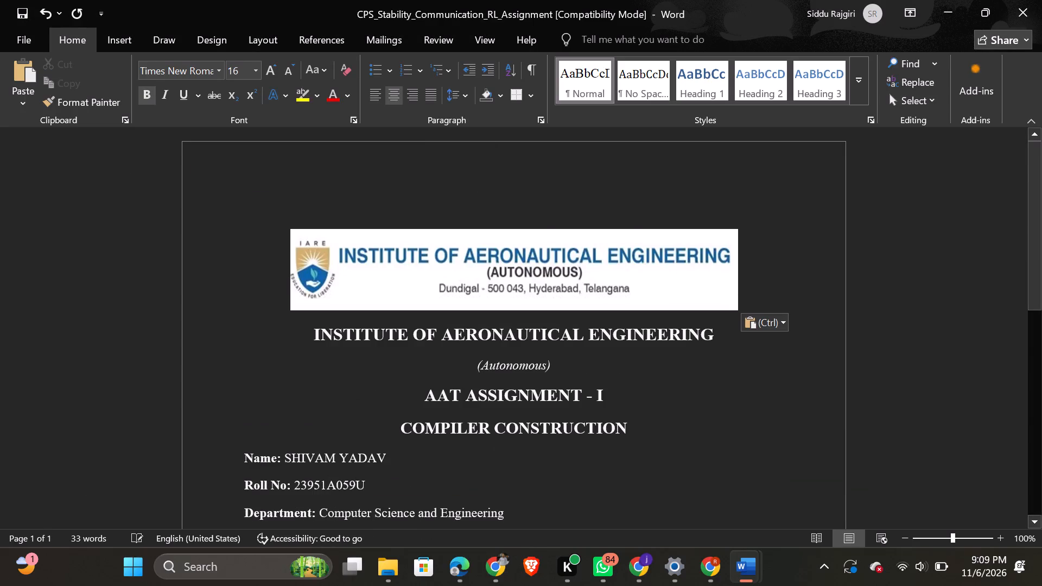
scroll(549, 302, "down", 1)
scroll(589, 359, "down", 2)
scroll(589, 359, "up", 1)
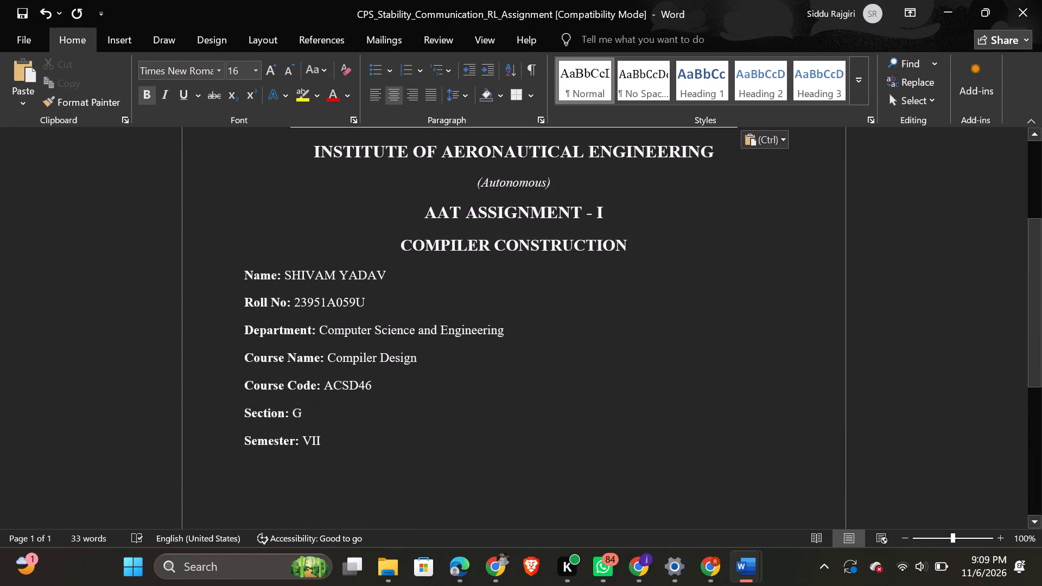
scroll(692, 309, "down", 3)
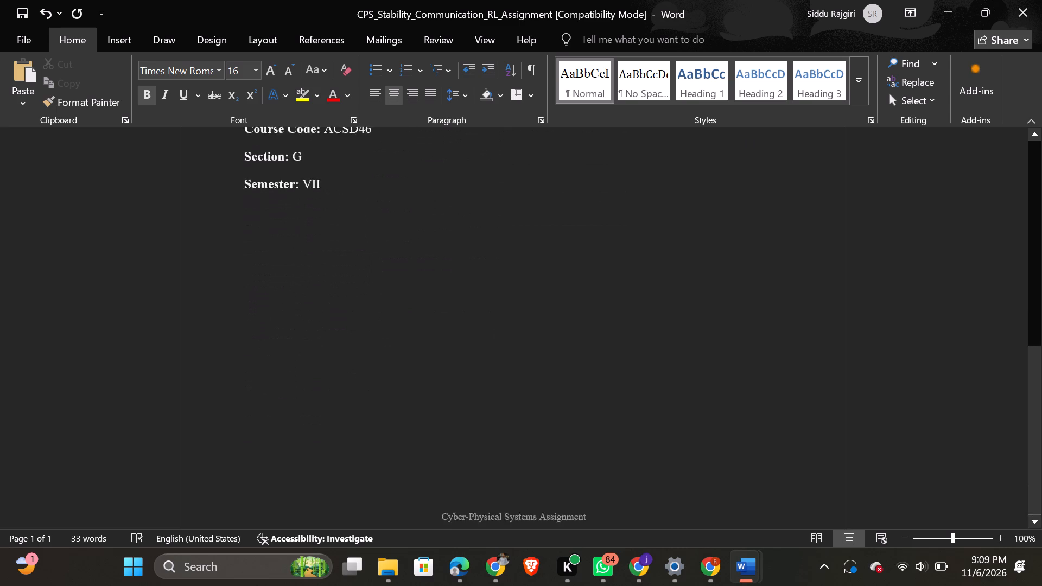
scroll(692, 309, "down", 4)
scroll(692, 309, "up", 2)
scroll(692, 309, "down", 6)
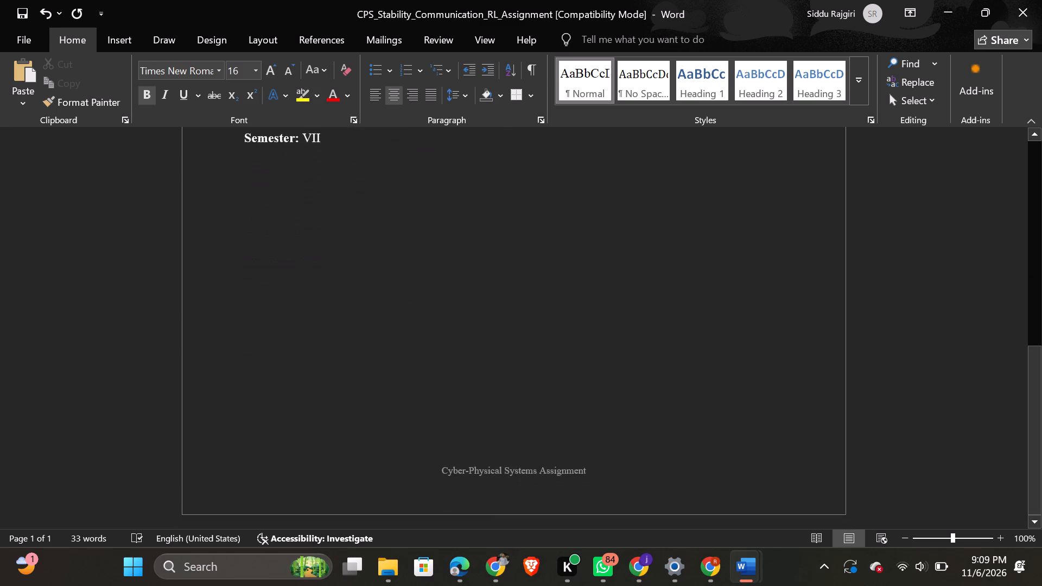
scroll(692, 309, "up", 6)
scroll(692, 309, "down", 11)
Switch from the CPS assignment to the Compiler_Design_Five_Questions document with its cover page in view.
key("alt+Tab")
left_click(497, 564)
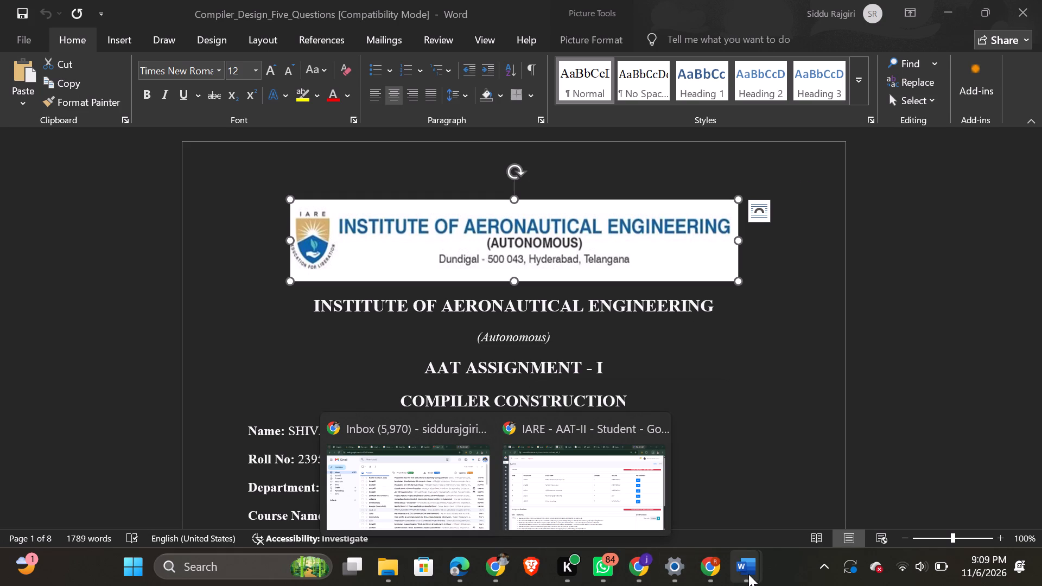
key("alt+Tab")
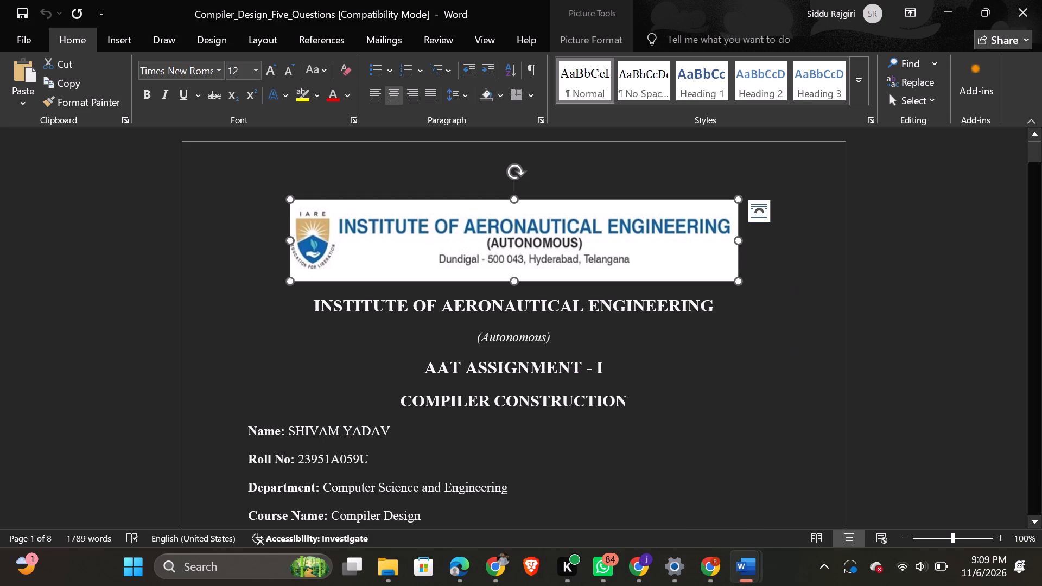
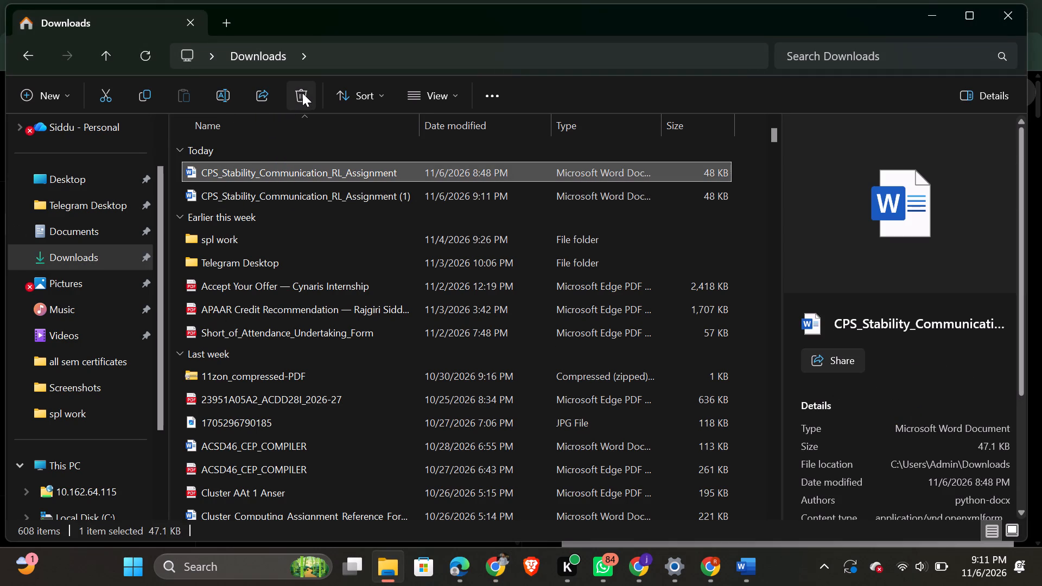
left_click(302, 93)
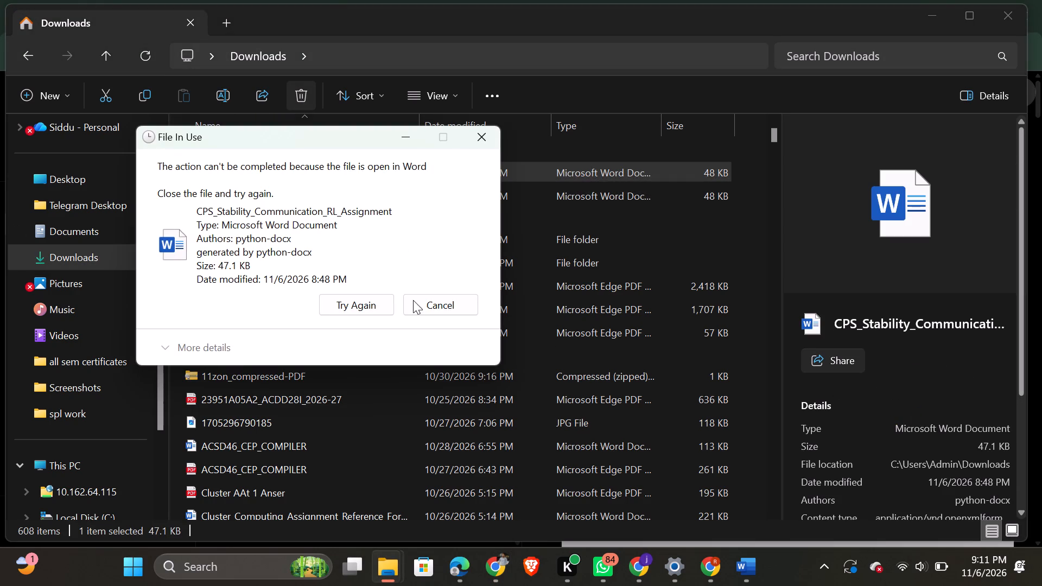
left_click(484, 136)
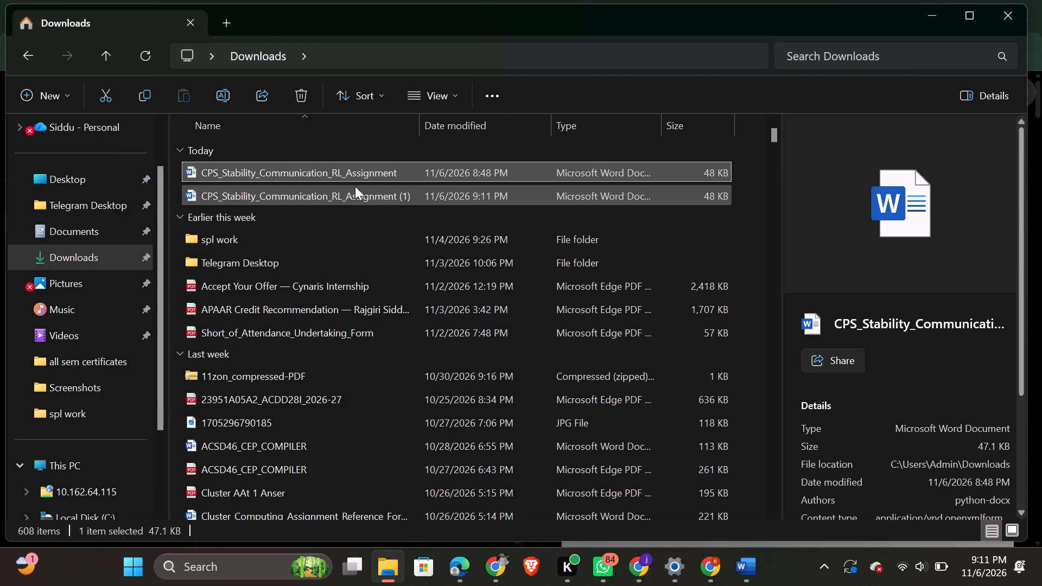
Open the downloaded CPS_Stability_Communication_RL_Assignment (1) in Word and enable it for editing.
double_click(351, 190)
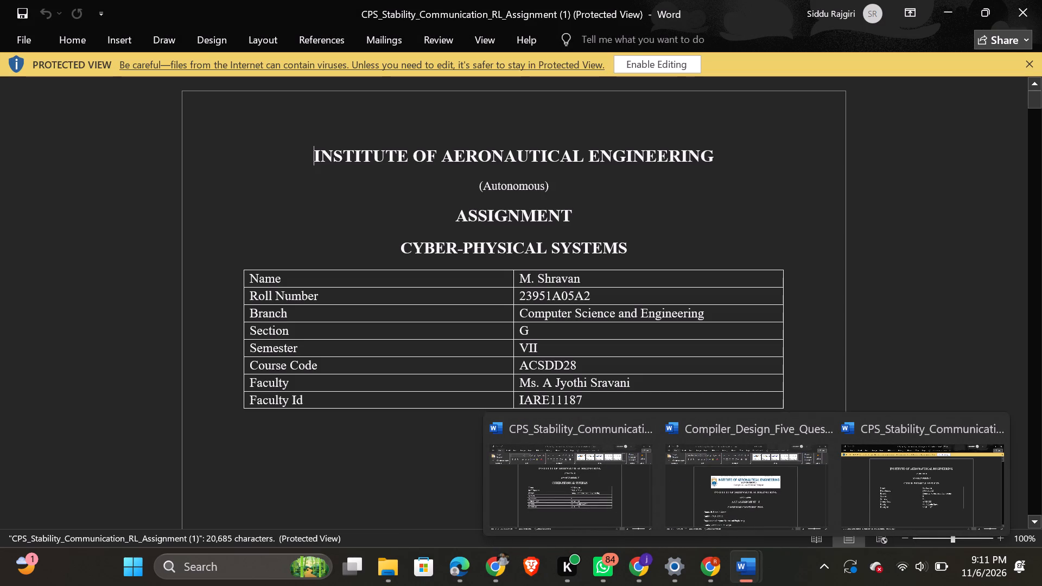
scroll(698, 254, "down", 10)
scroll(698, 254, "up", 2)
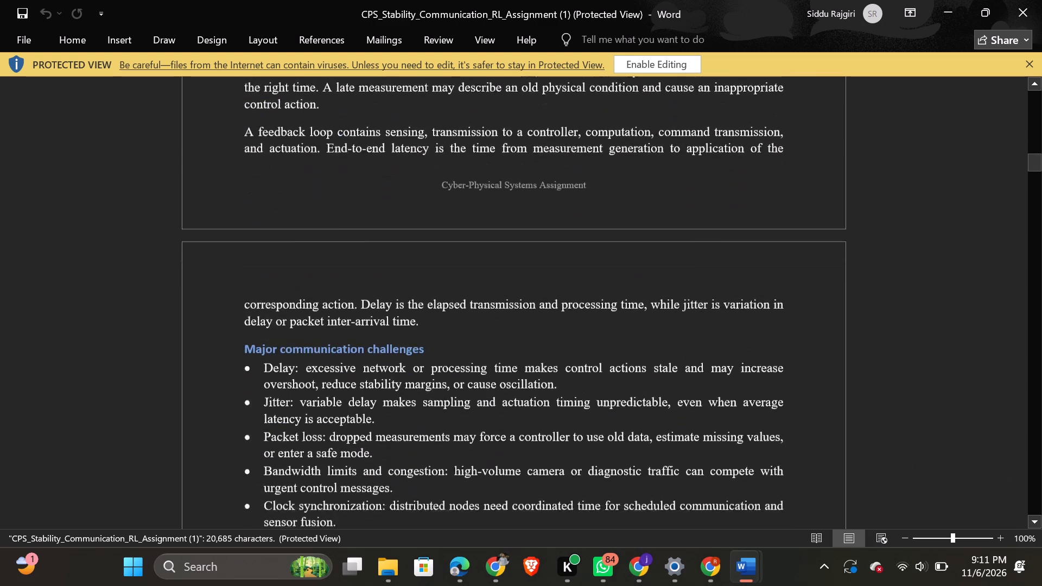
scroll(698, 254, "up", 6)
left_click(666, 68)
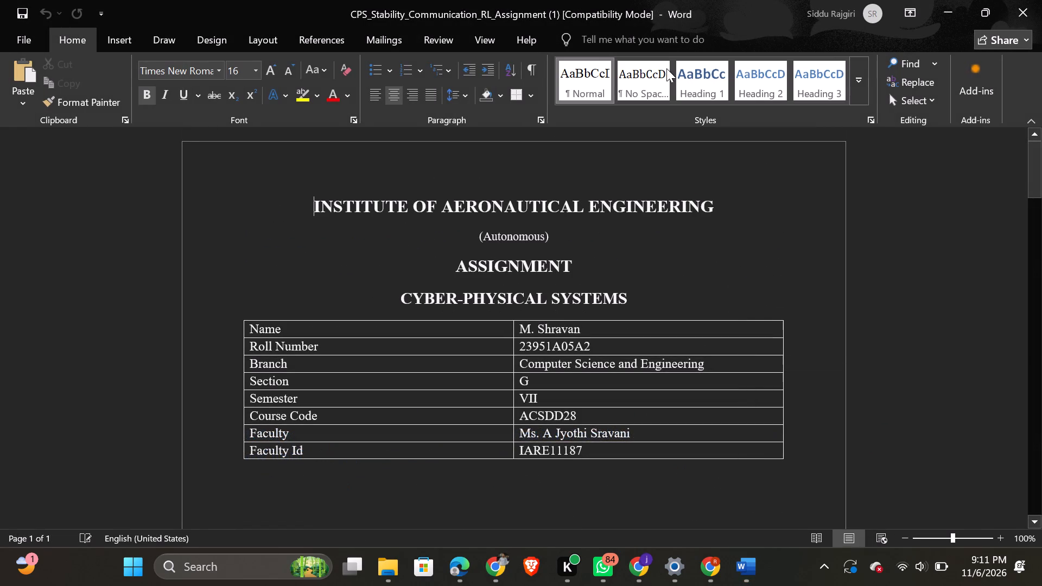
Examine the new CPS copy's answers from the cover page through question 10.
scroll(527, 404, "down", 13)
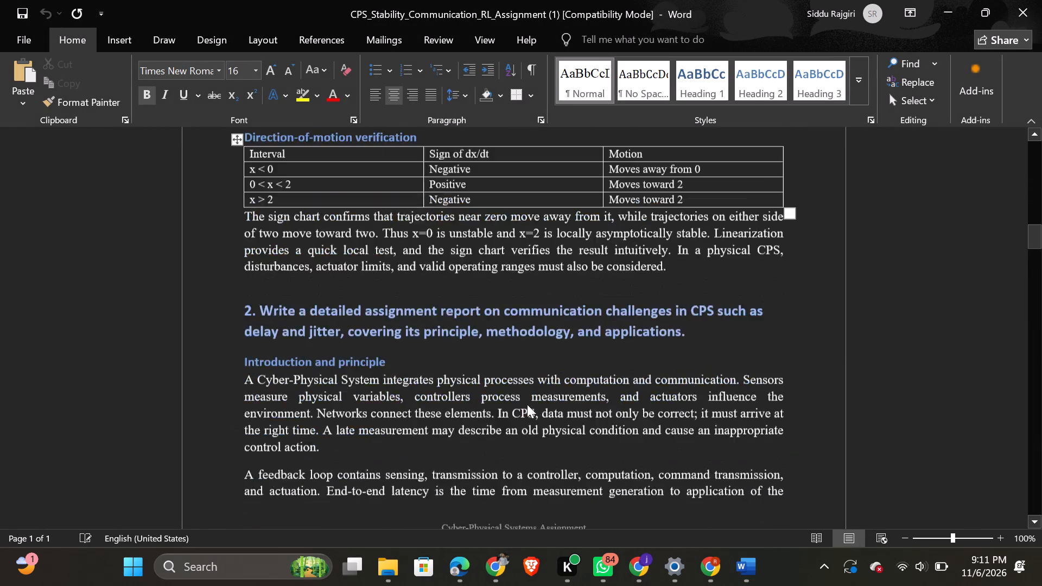
scroll(527, 404, "down", 20)
scroll(527, 404, "down", 3)
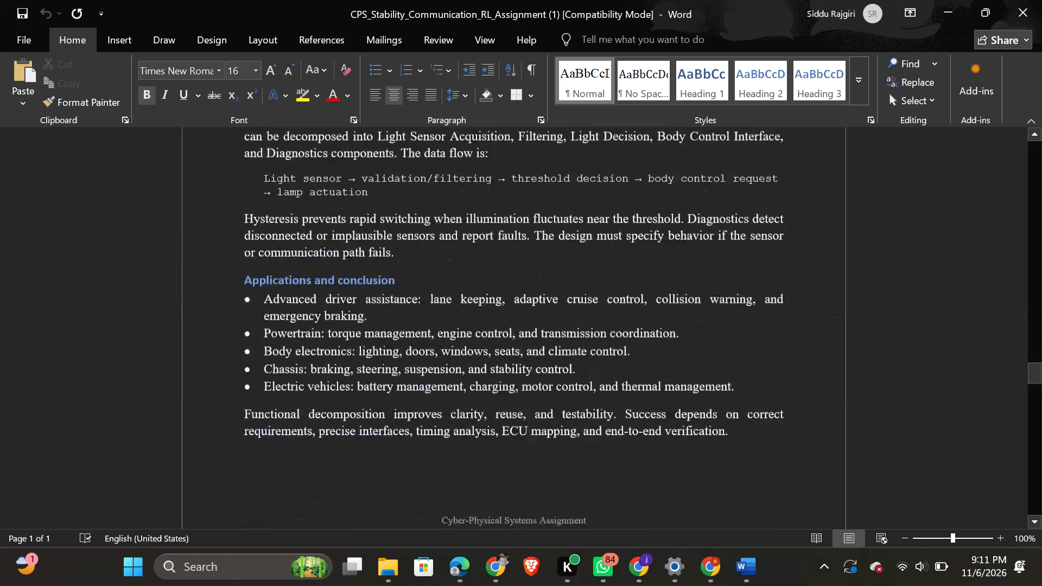
scroll(527, 404, "down", 20)
scroll(527, 404, "down", 2)
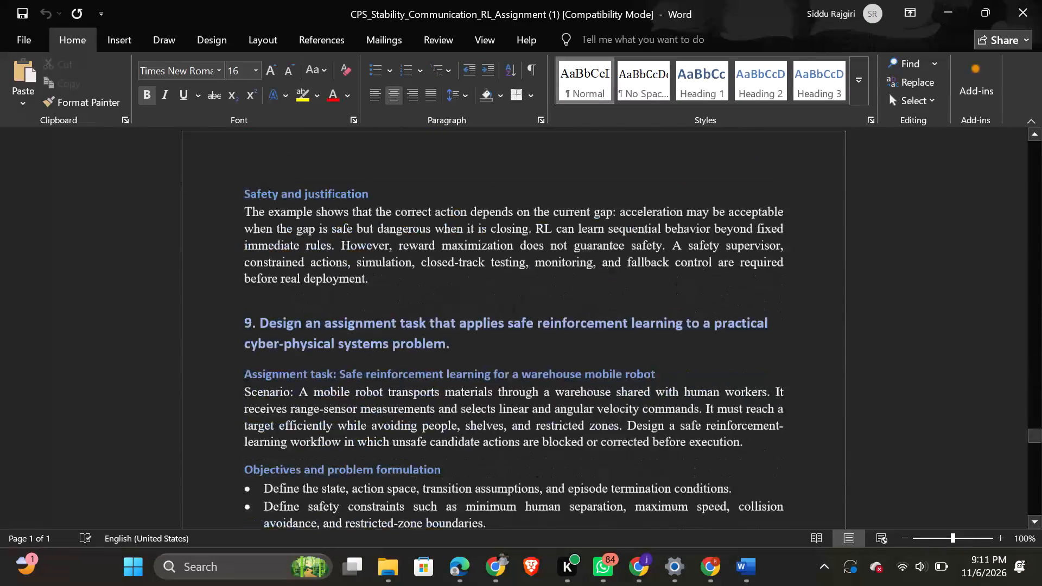
scroll(527, 404, "down", 12)
scroll(670, 426, "up", 2)
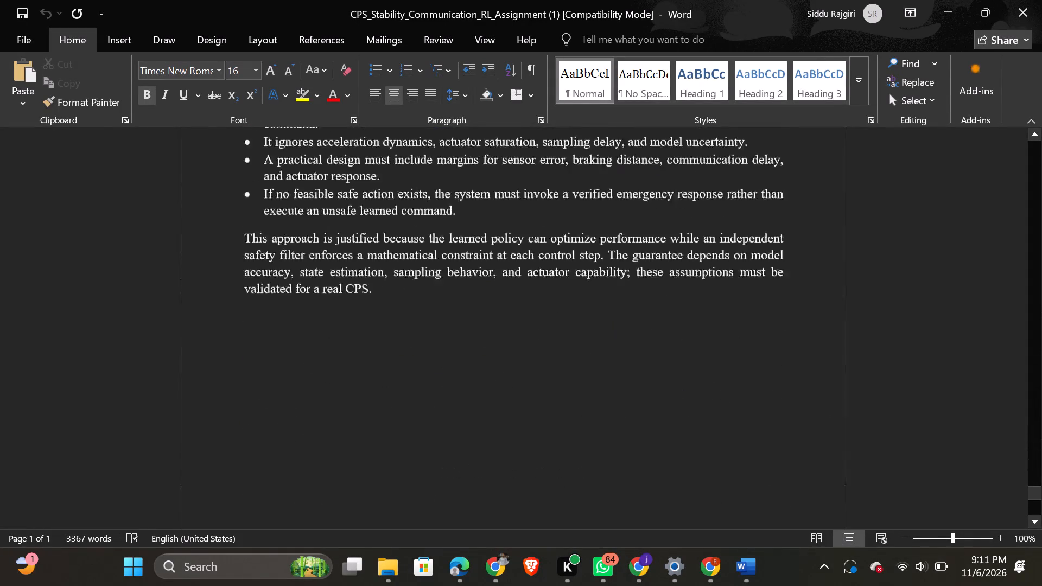
scroll(670, 426, "up", 4)
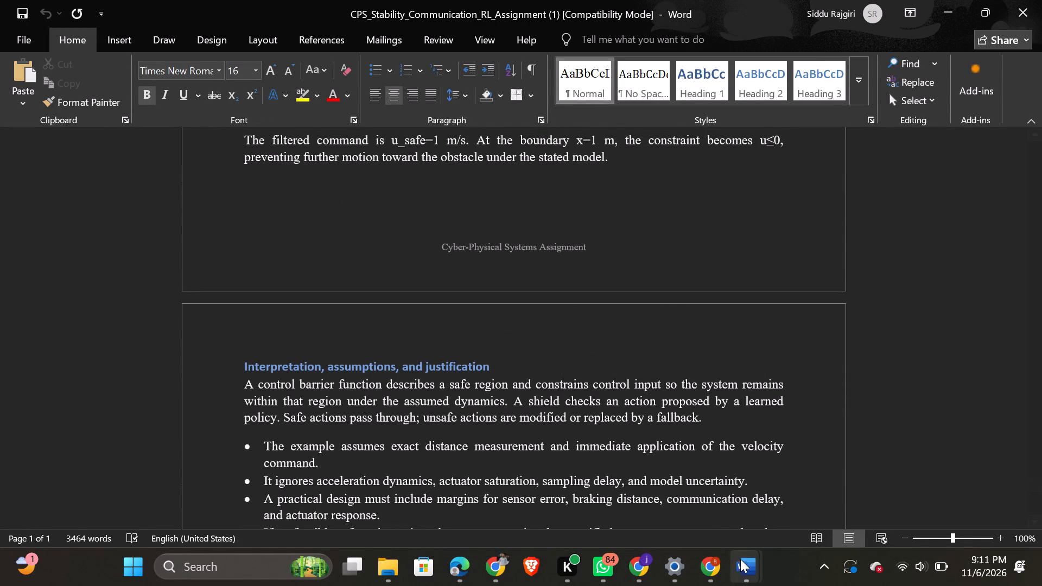
Examine the cover page and the first question's layout in the Compiler_Design_Five_Questions document.
left_click(709, 495)
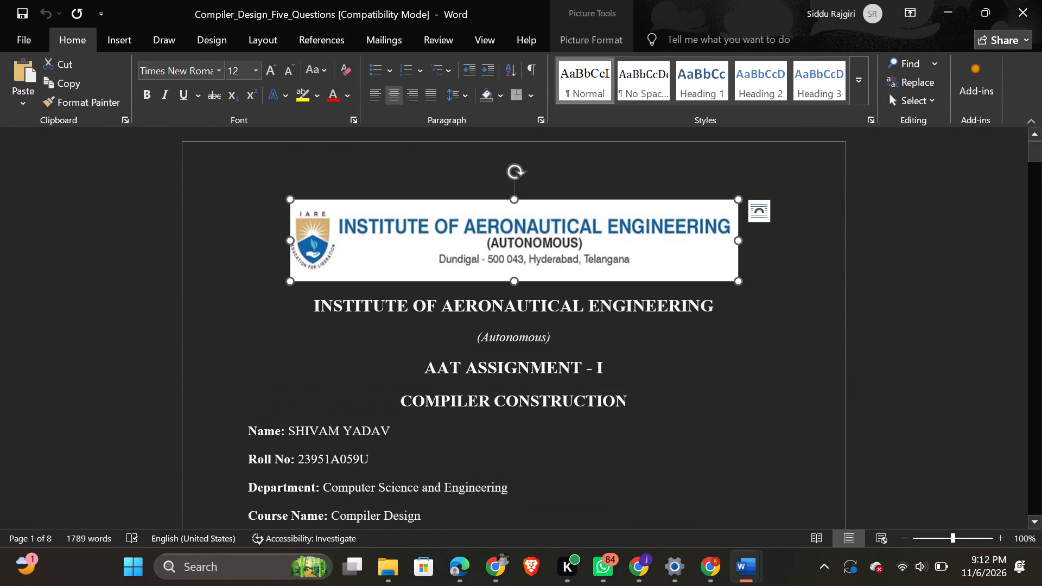
scroll(645, 449, "down", 11)
scroll(645, 449, "up", 2)
scroll(645, 449, "down", 4)
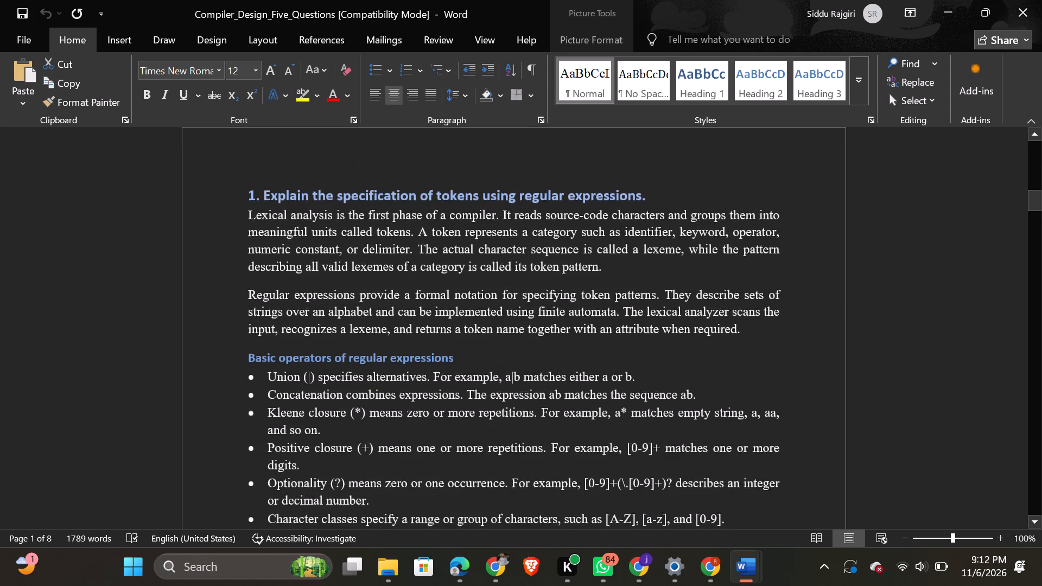
scroll(645, 449, "up", 16)
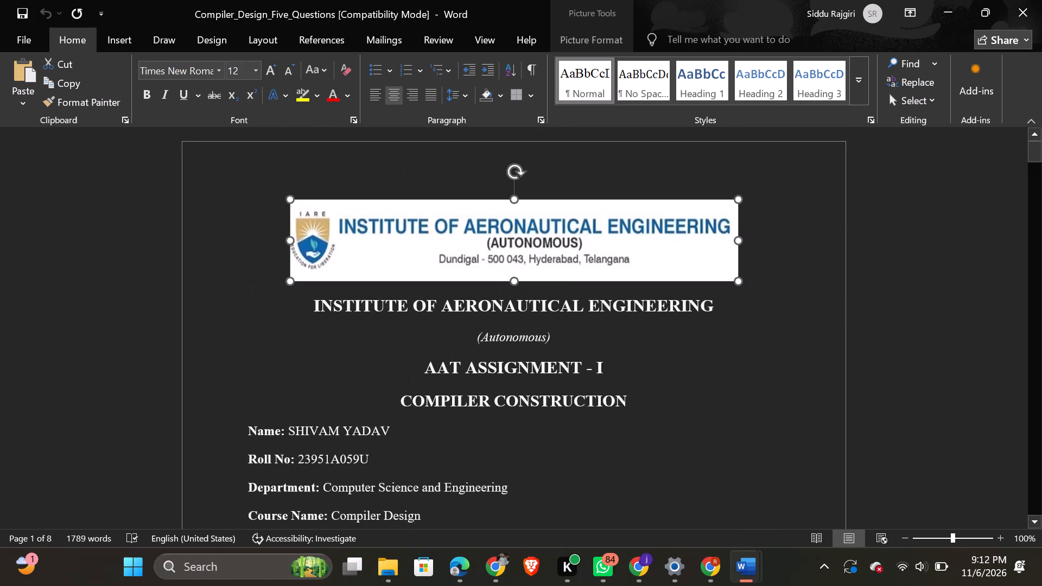
scroll(645, 449, "down", 1)
scroll(608, 416, "down", 8)
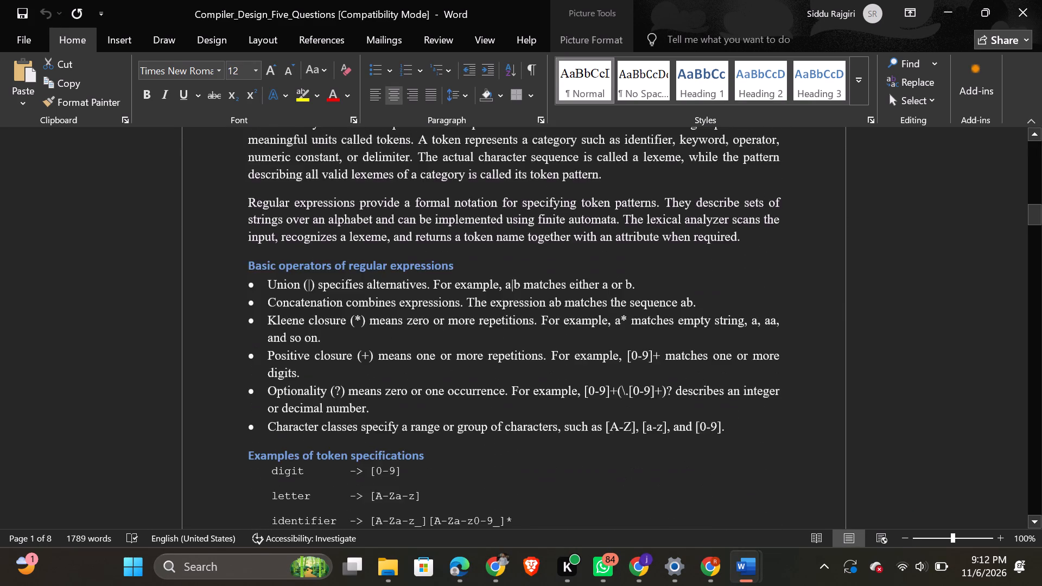
scroll(608, 416, "down", 5)
Return to the cover page of CPS_Stability_Communication_RL_Assignment (1) and close that document.
left_click(388, 573)
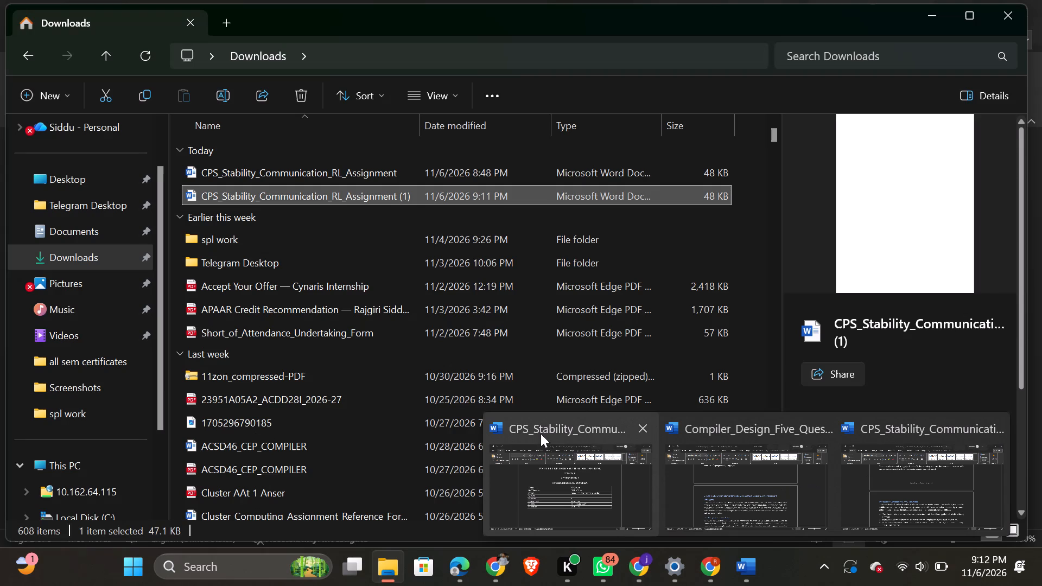
left_click(891, 488)
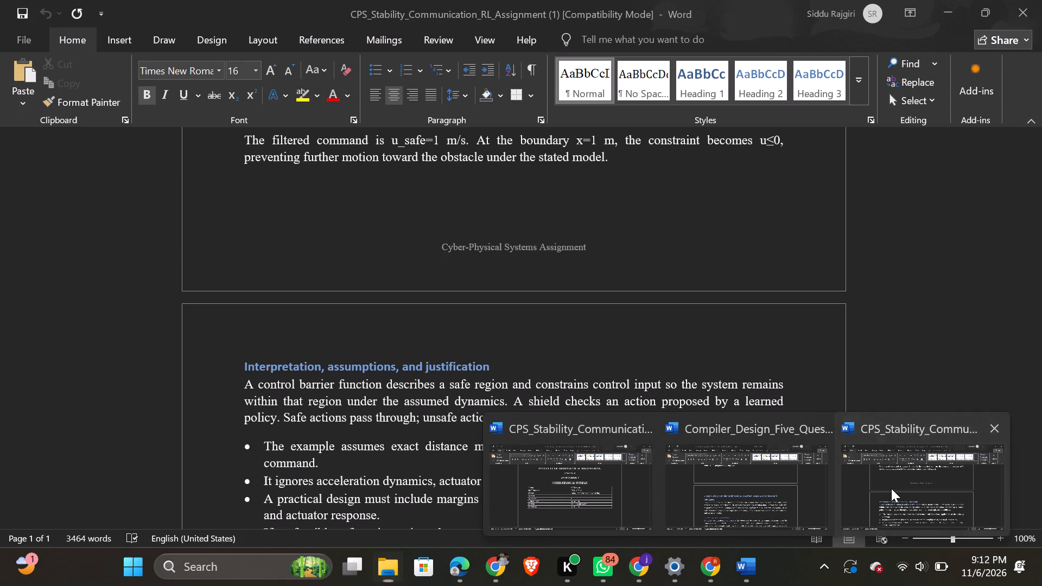
scroll(417, 296, "up", 20)
scroll(417, 296, "up", 11)
scroll(417, 296, "up", 16)
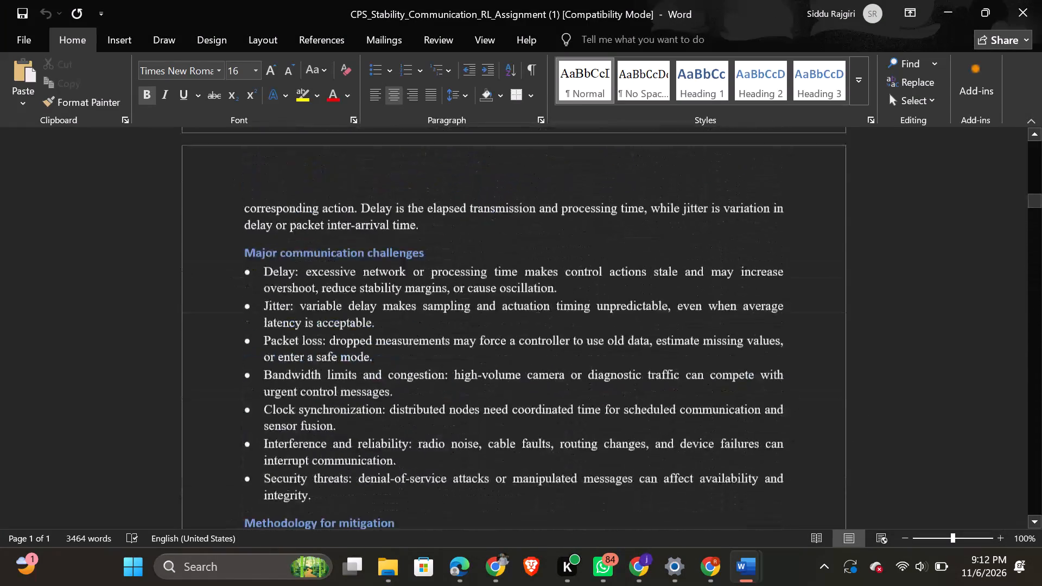
scroll(417, 296, "up", 11)
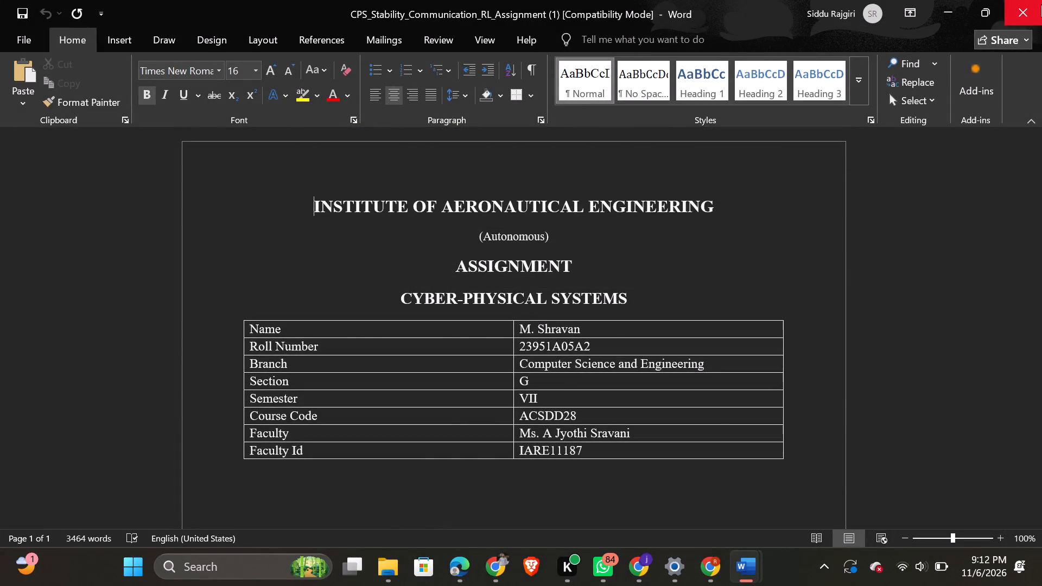
left_click(1041, 4)
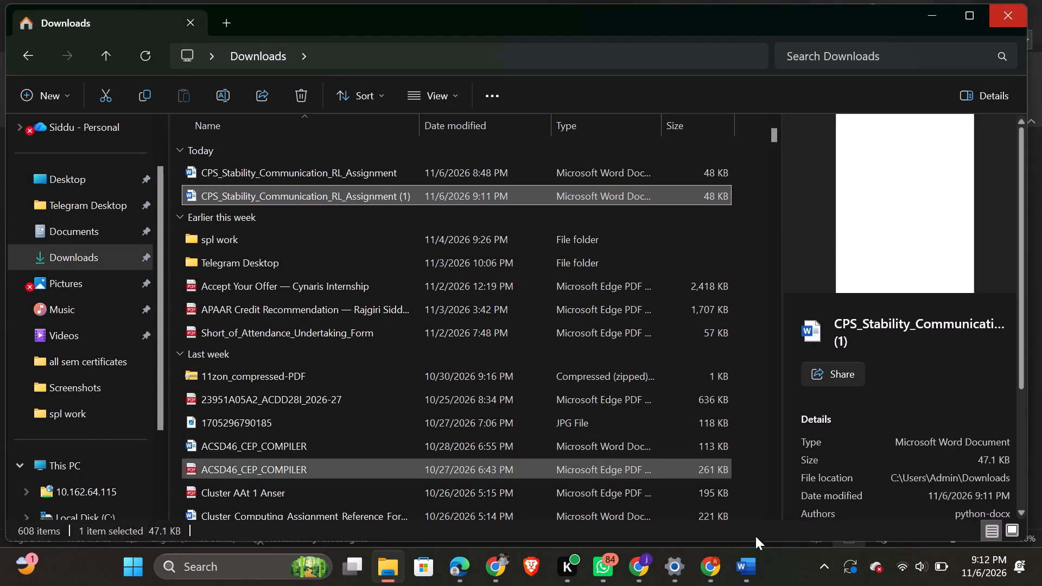
Replace the student name on the Compiler_Design_Five_Questions cover page with the account owner's full name in capitals.
left_click(666, 471)
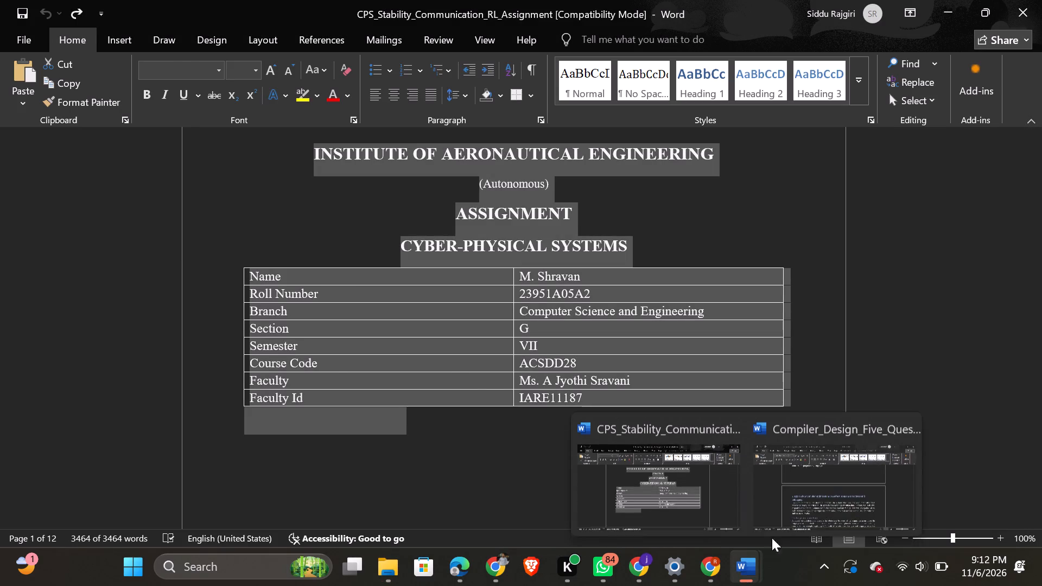
left_click(814, 504)
scroll(620, 388, "up", 7)
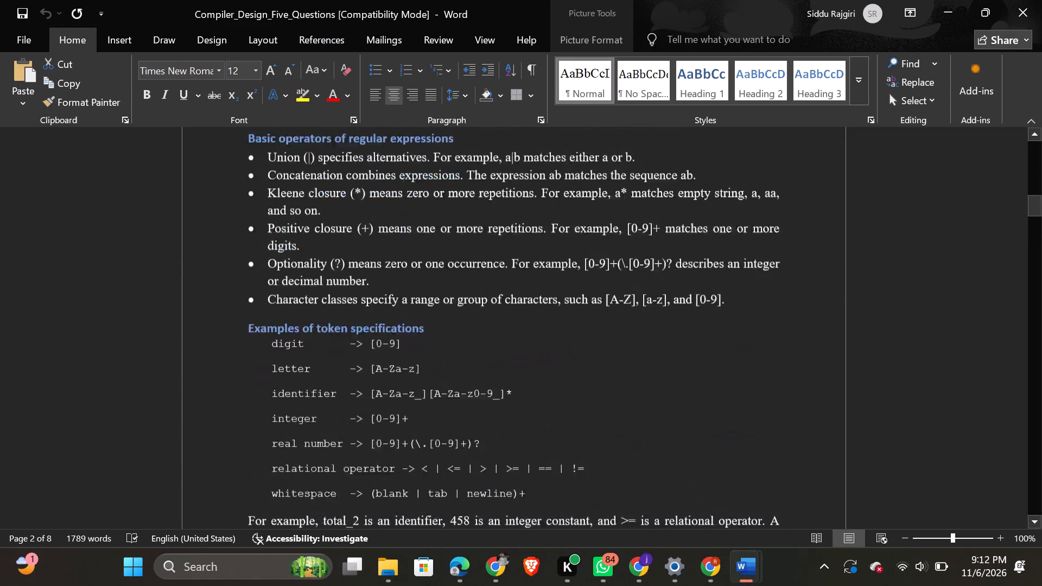
scroll(620, 388, "up", 7)
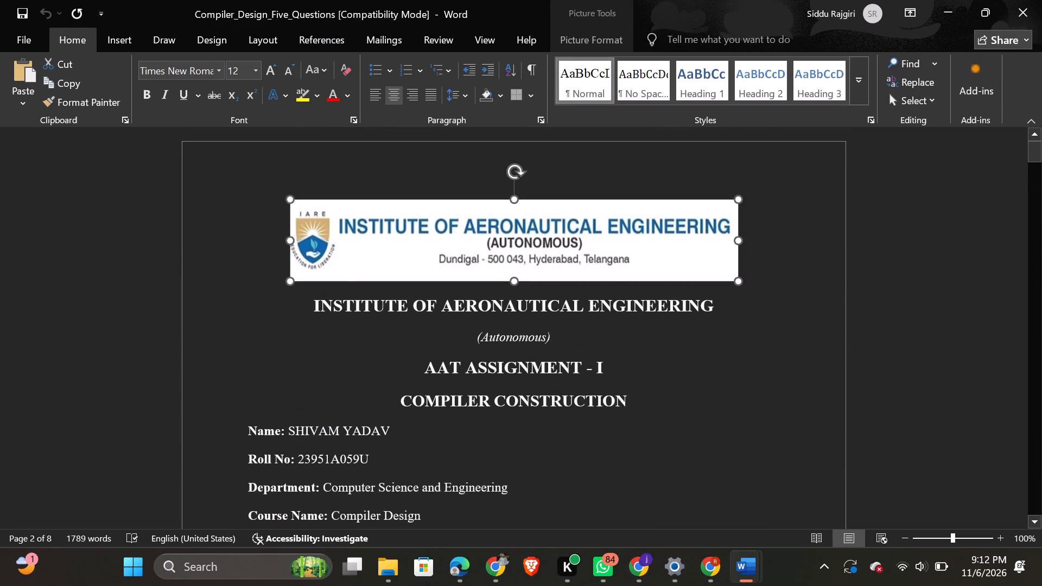
scroll(558, 402, "down", 1)
left_click(385, 287)
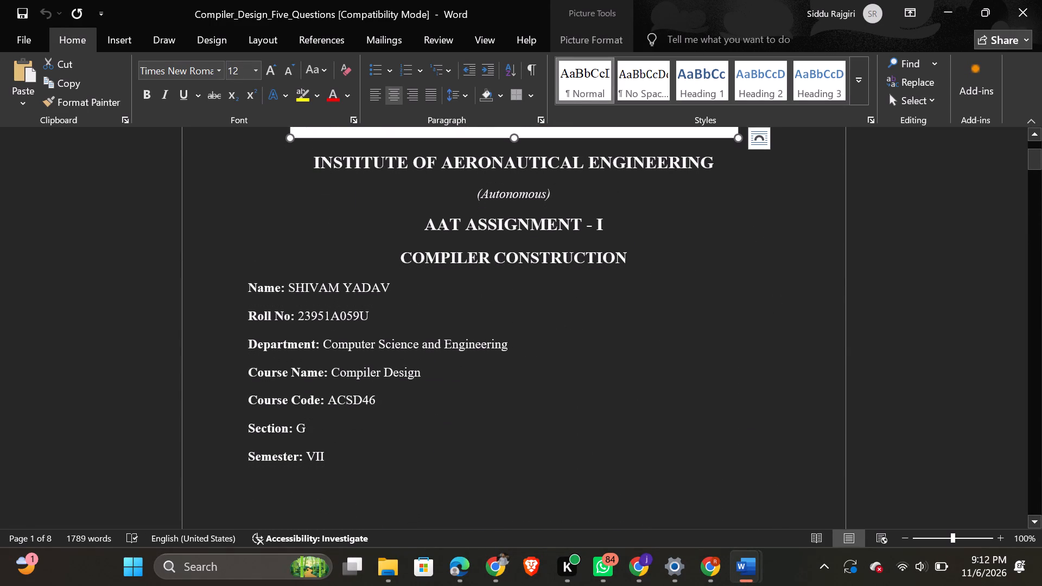
key("BackSpace")
key("BackSpace")
key("BackSpace")
key("BackSpace")
key("BackSpace")
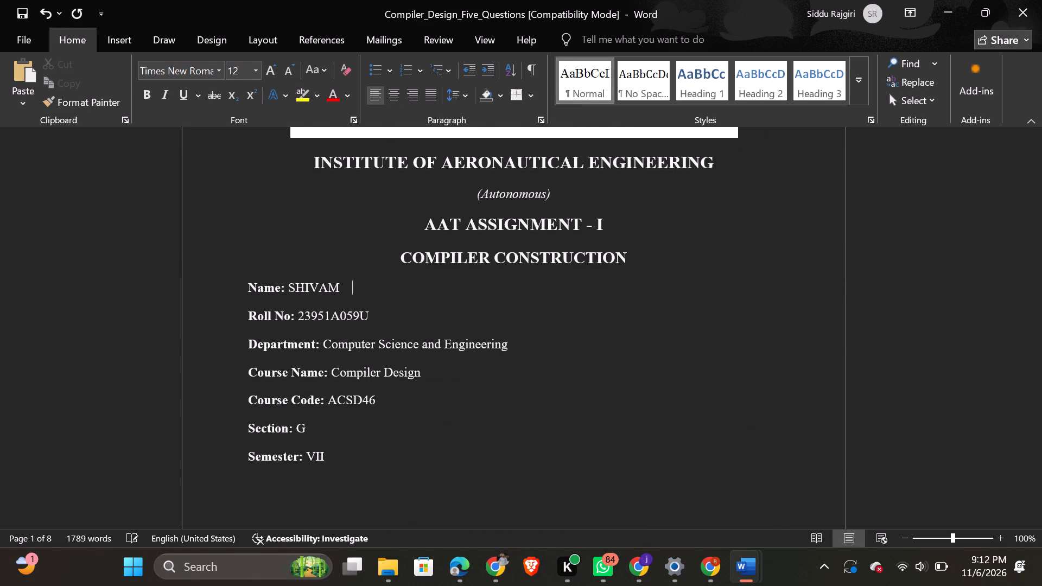
key("BackSpace")
key("BackSpace")
key("BackSpace")
key("BackSpace")
key("BackSpace")
key("BackSpace")
key("BackSpace")
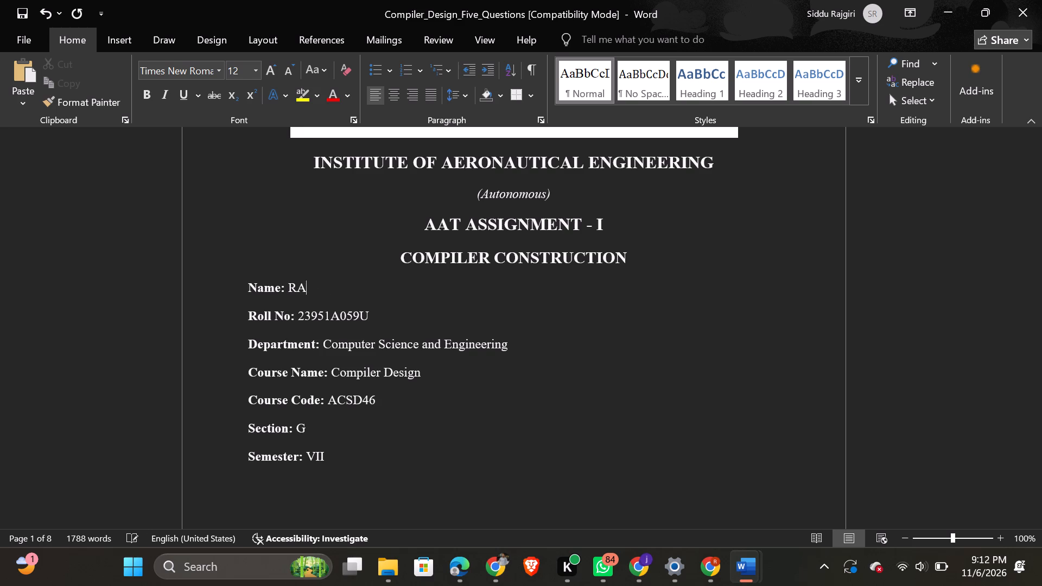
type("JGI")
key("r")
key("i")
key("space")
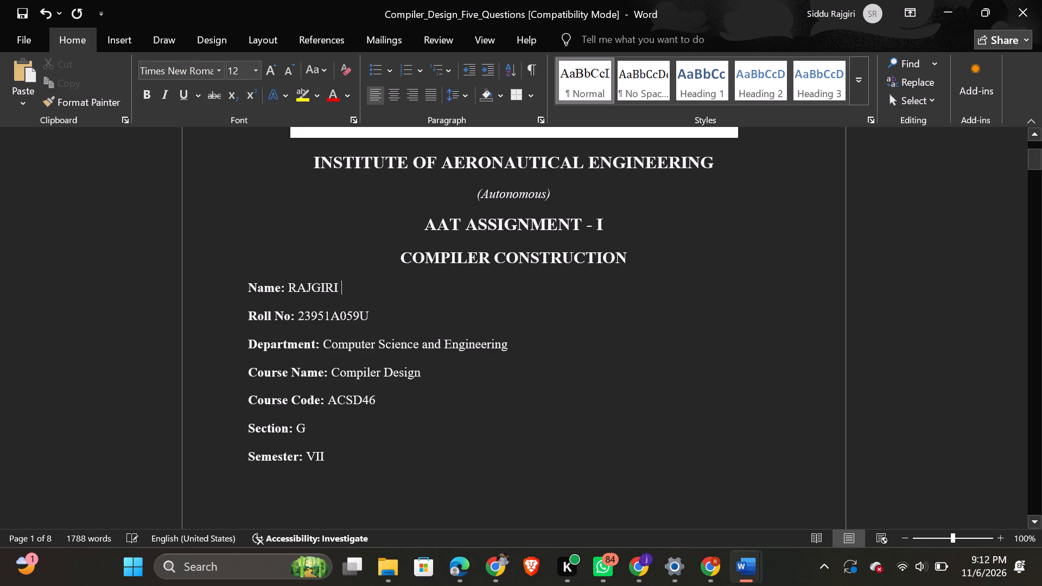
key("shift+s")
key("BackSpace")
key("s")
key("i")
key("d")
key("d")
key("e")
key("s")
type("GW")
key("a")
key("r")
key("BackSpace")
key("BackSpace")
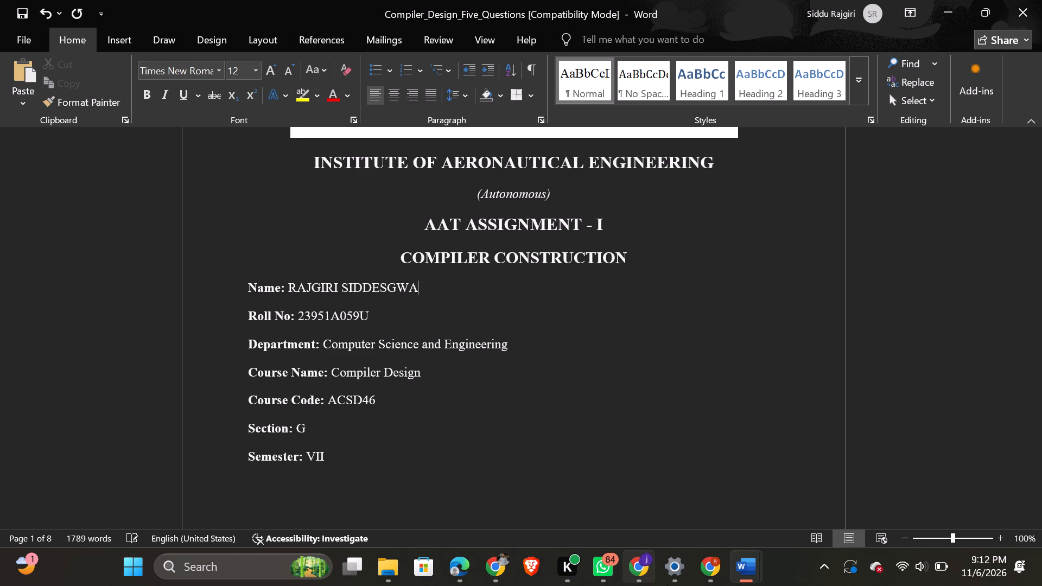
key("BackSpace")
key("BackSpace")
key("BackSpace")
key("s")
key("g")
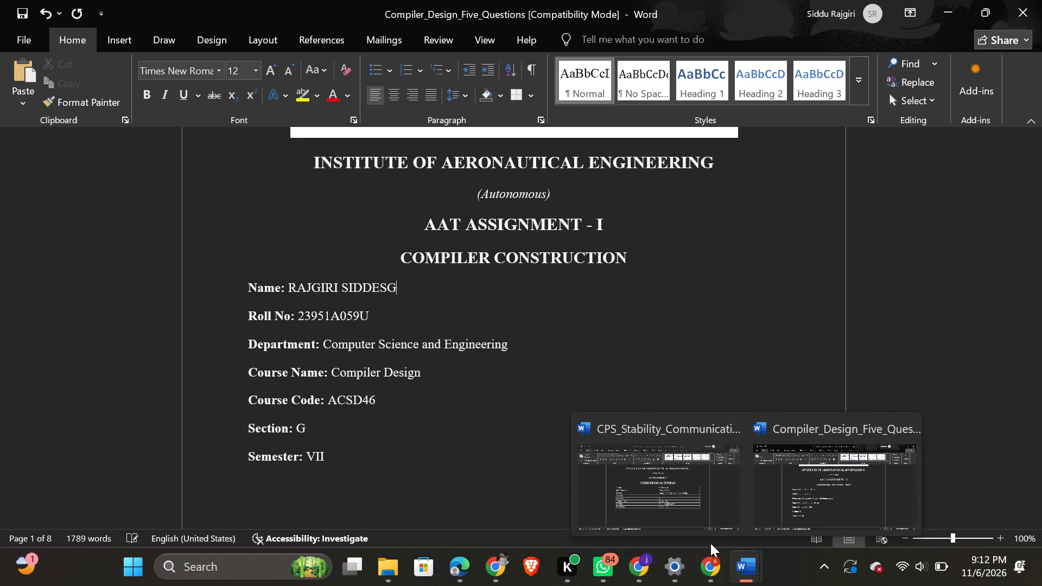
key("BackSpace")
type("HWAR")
Change the ending of the Roll No on the cover page to match the newly named student's roll number.
left_click(392, 320)
key("BackSpace")
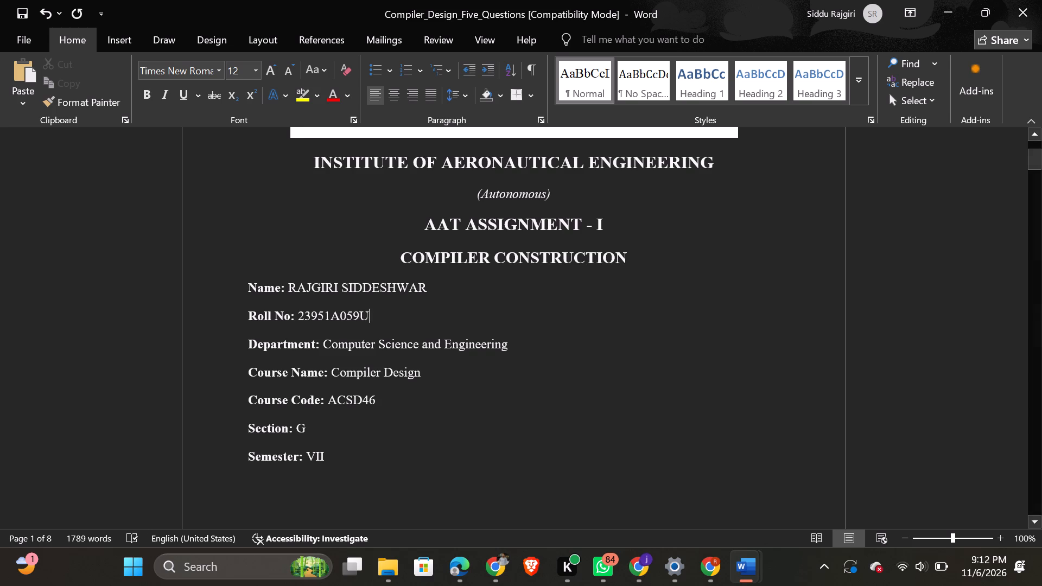
key("BackSpace")
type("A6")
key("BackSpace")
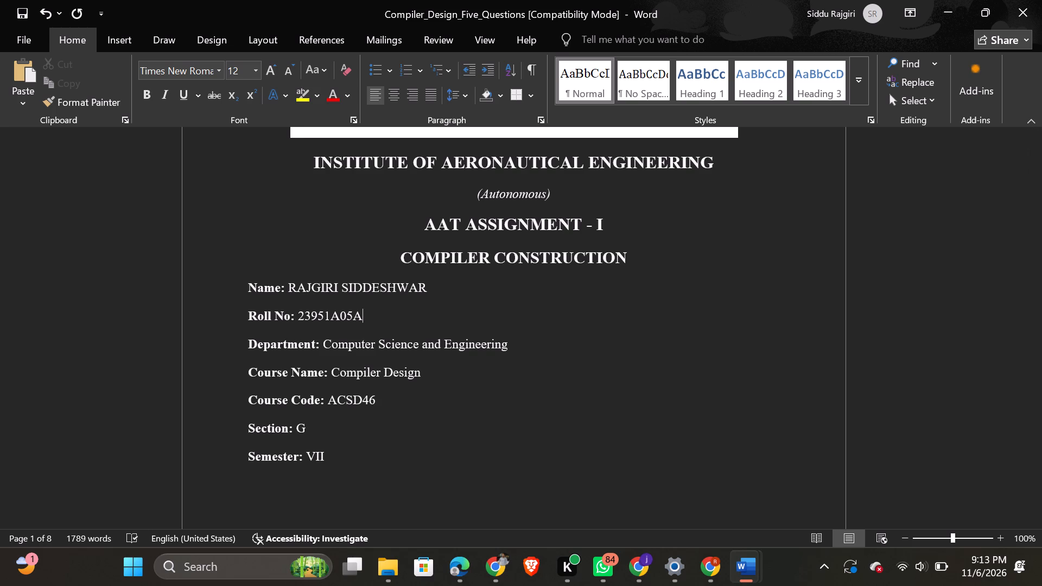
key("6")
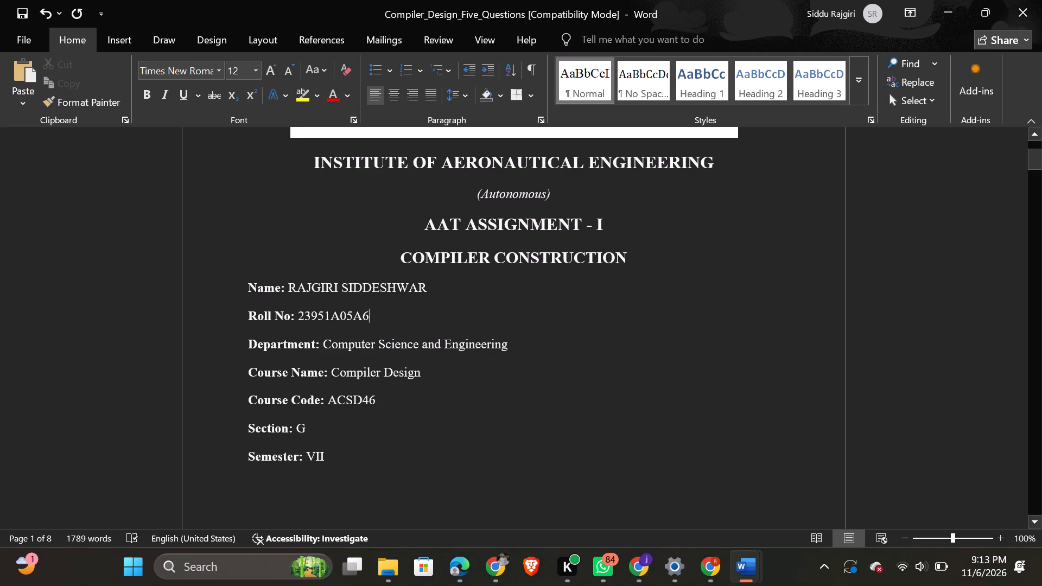
Set the Section on the cover page to D.
left_click(312, 424)
key("BackSpace")
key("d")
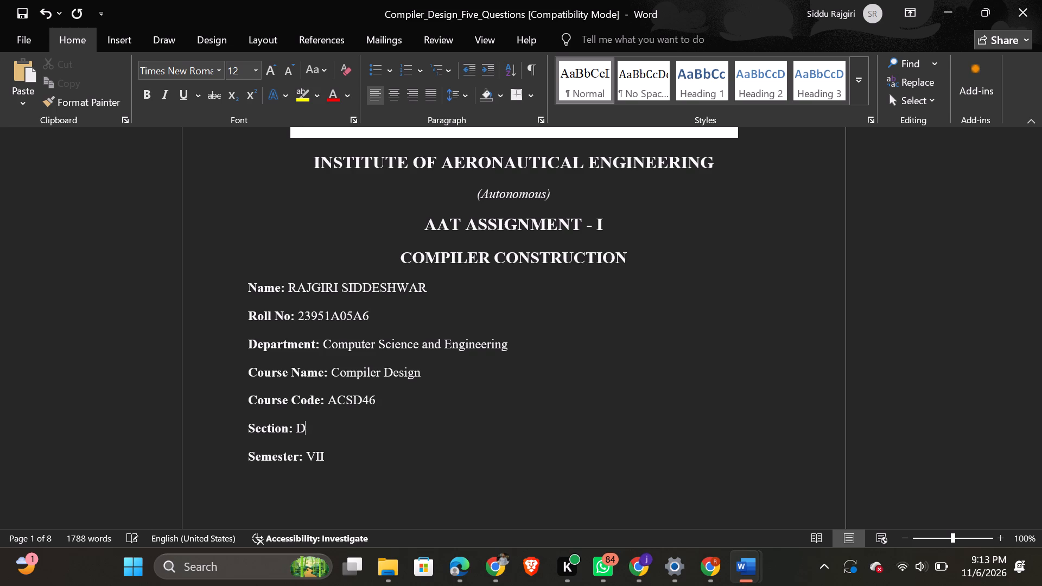
Replace the Course Name value on the cover page with Intelligent Cyber Physical Systems.
left_click(431, 373)
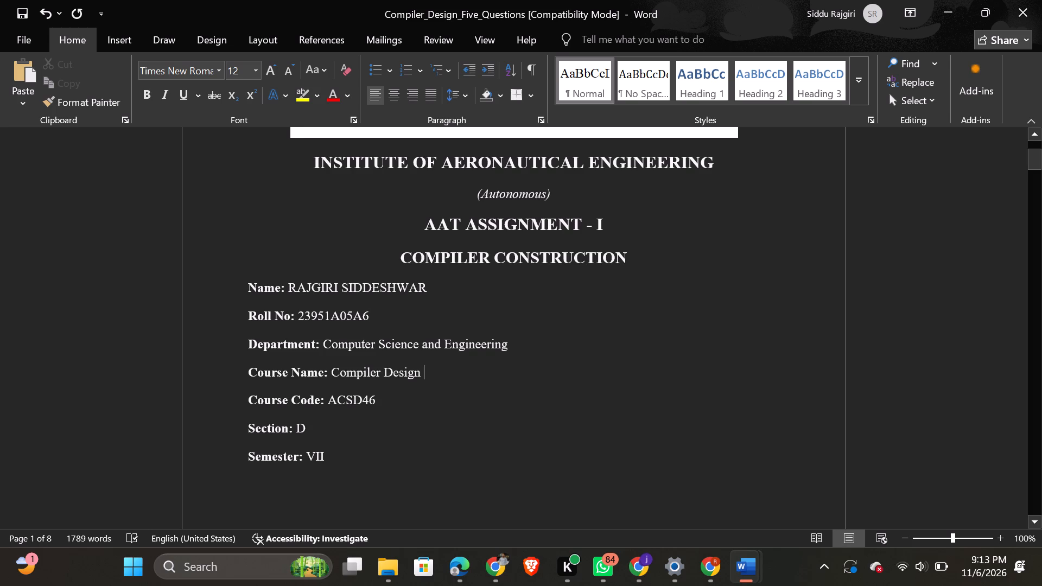
key("BackSpace")
key("BackSpace")
key("BackSpace")
key("BackSpace")
key("BackSpace")
key("BackSpace")
key("BackSpace")
key("BackSpace")
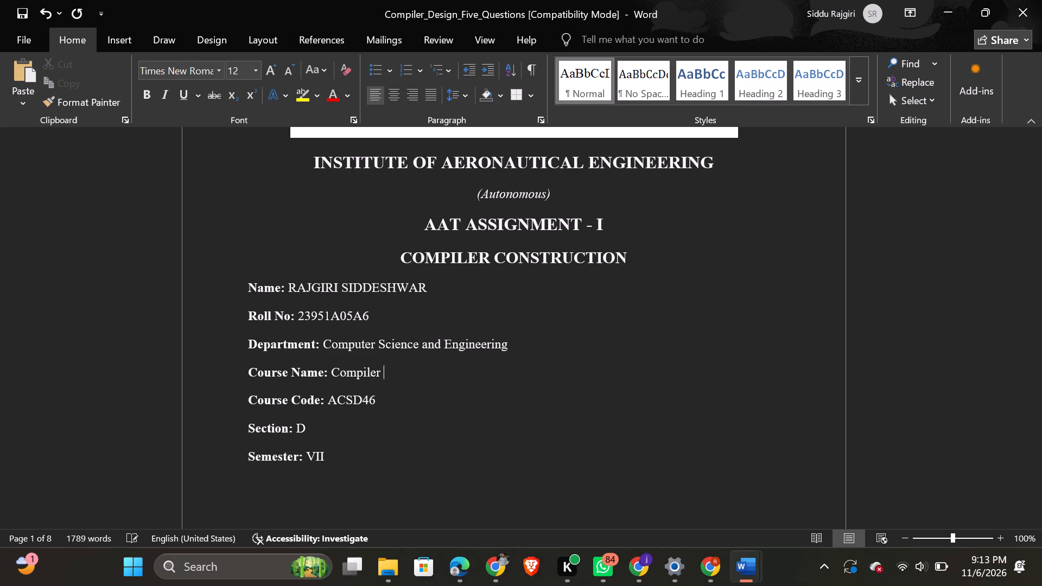
key("BackSpace")
key("BackSpace")
key("BackSpace")
key("BackSpace")
key("BackSpace")
key("BackSpace")
key("BackSpace")
key("BackSpace")
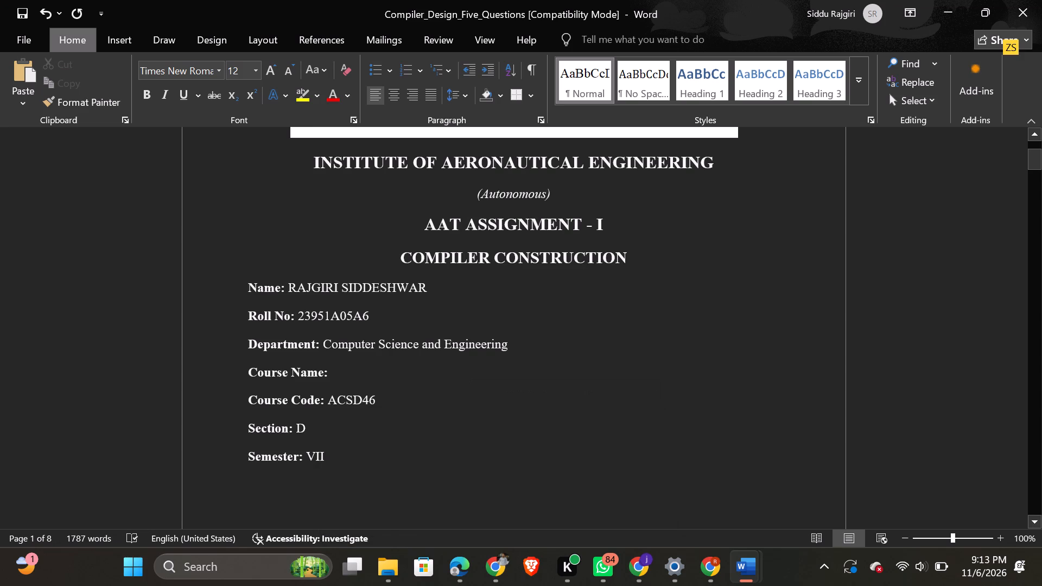
left_click(506, 360)
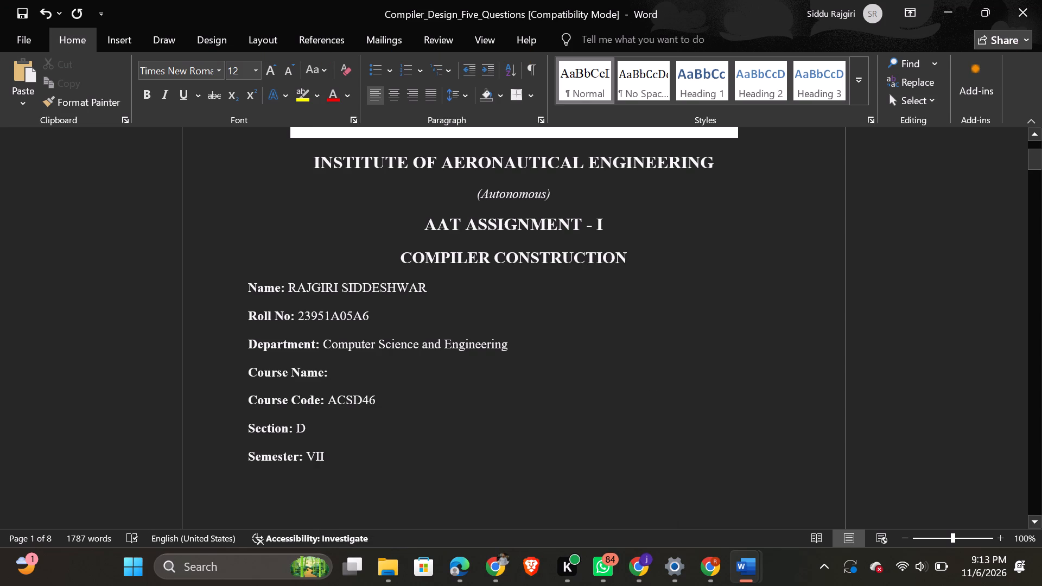
left_click(354, 369)
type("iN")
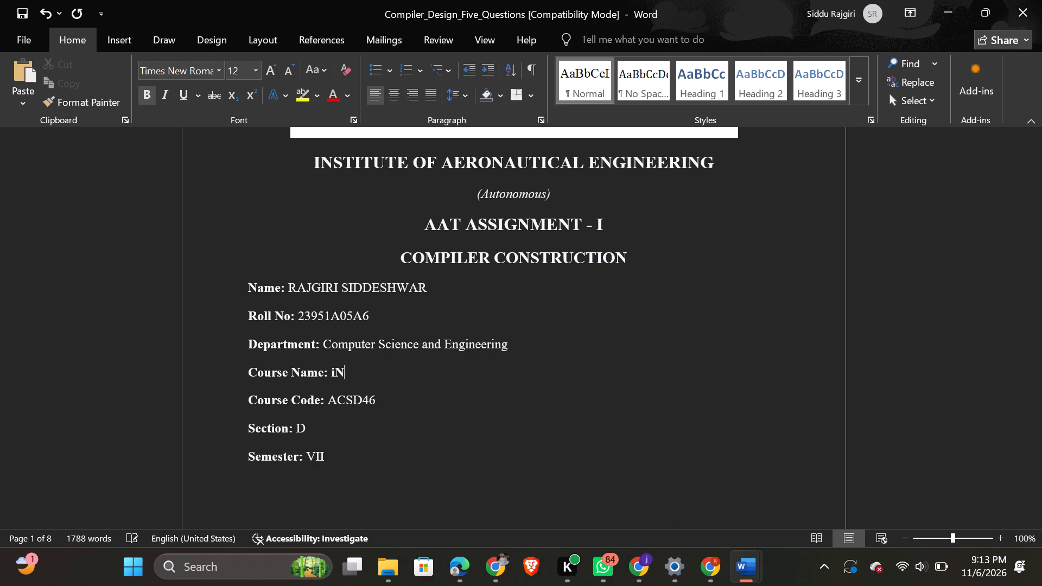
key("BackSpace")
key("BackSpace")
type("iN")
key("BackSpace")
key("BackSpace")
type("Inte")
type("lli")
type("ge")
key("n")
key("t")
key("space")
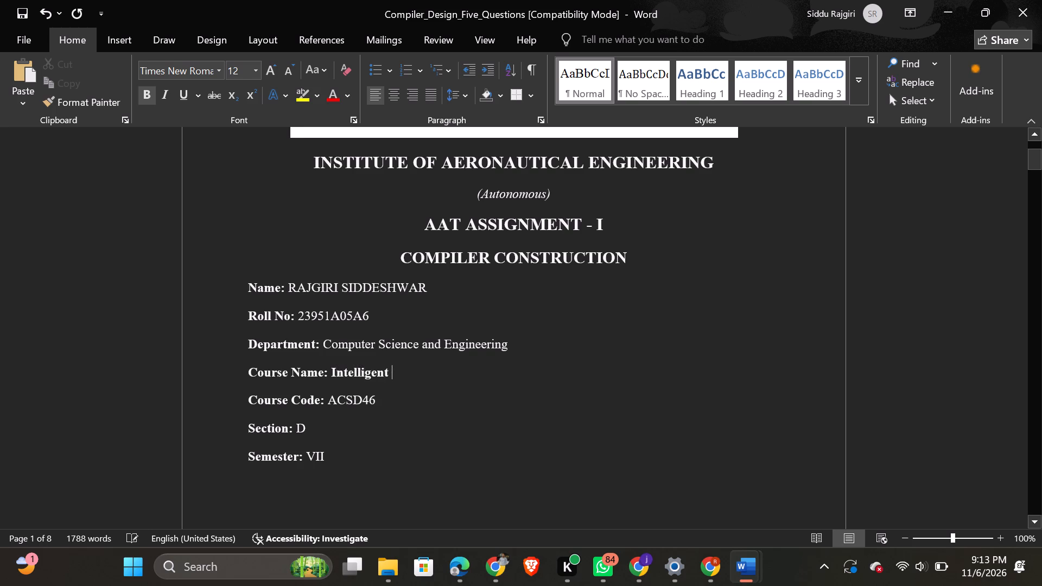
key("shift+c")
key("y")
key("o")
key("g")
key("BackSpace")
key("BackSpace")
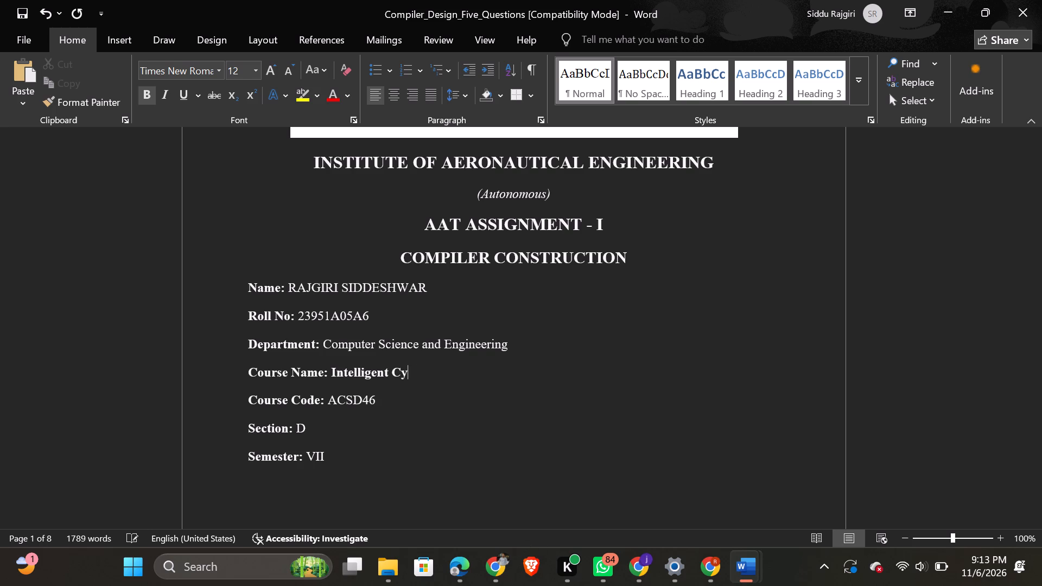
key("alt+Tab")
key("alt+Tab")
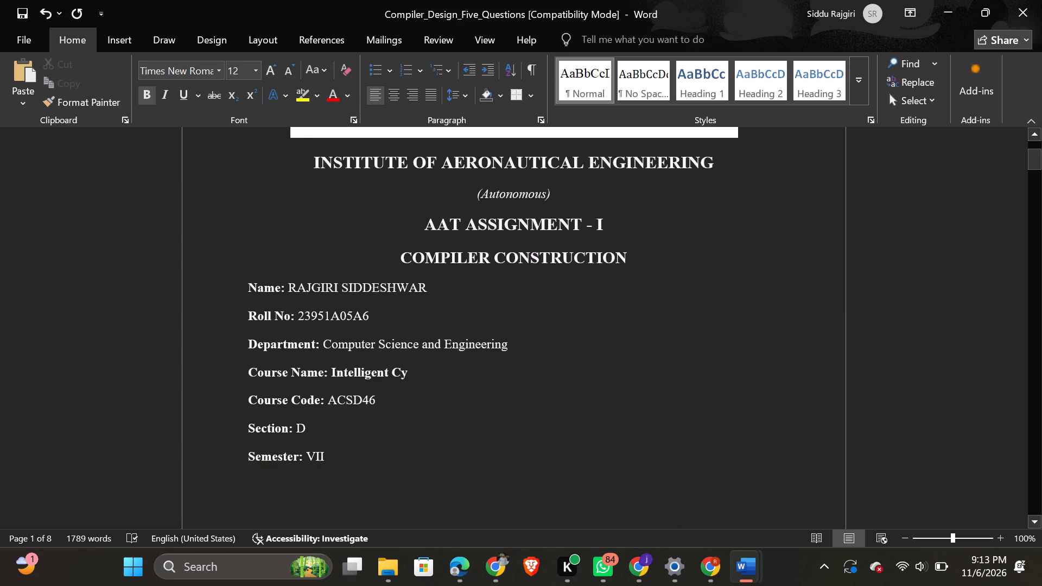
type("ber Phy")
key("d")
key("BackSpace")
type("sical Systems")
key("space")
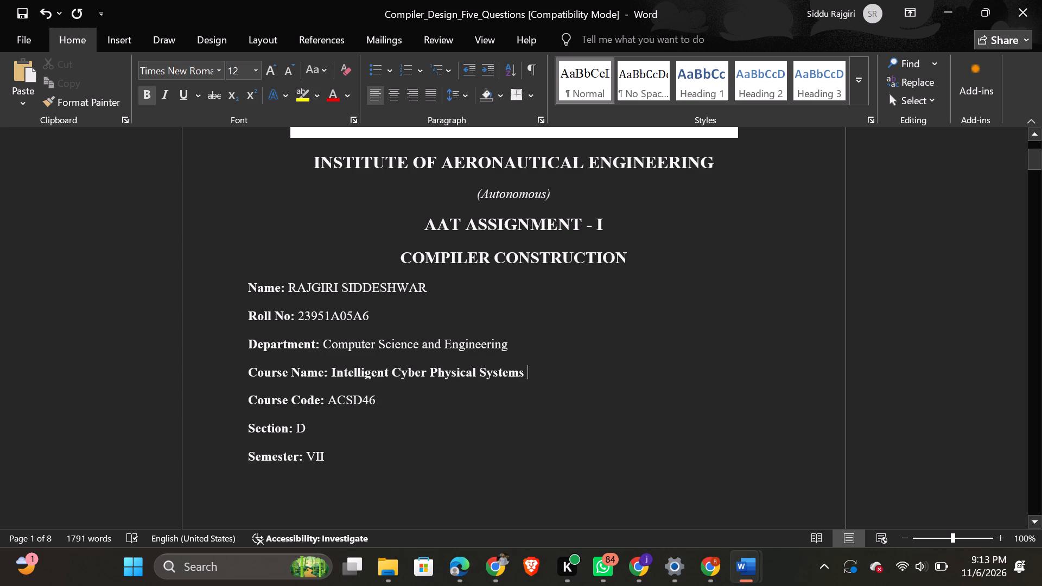
Remove the bold formatting from the course name text Intelligent Cyber Physical Systems, leaving its label bold.
left_click_drag(332, 372, 533, 371)
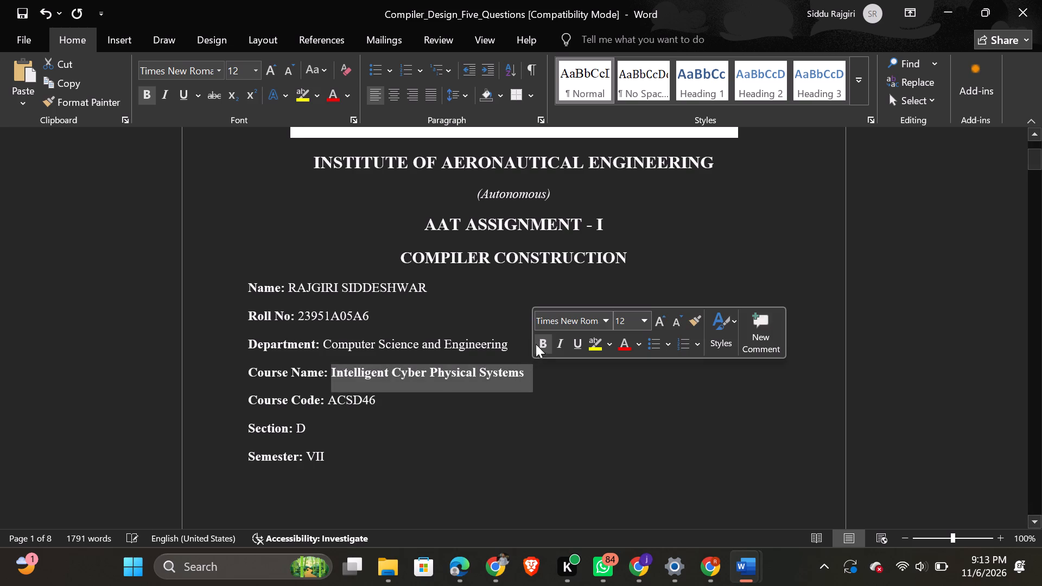
left_click(544, 336)
left_click(522, 447)
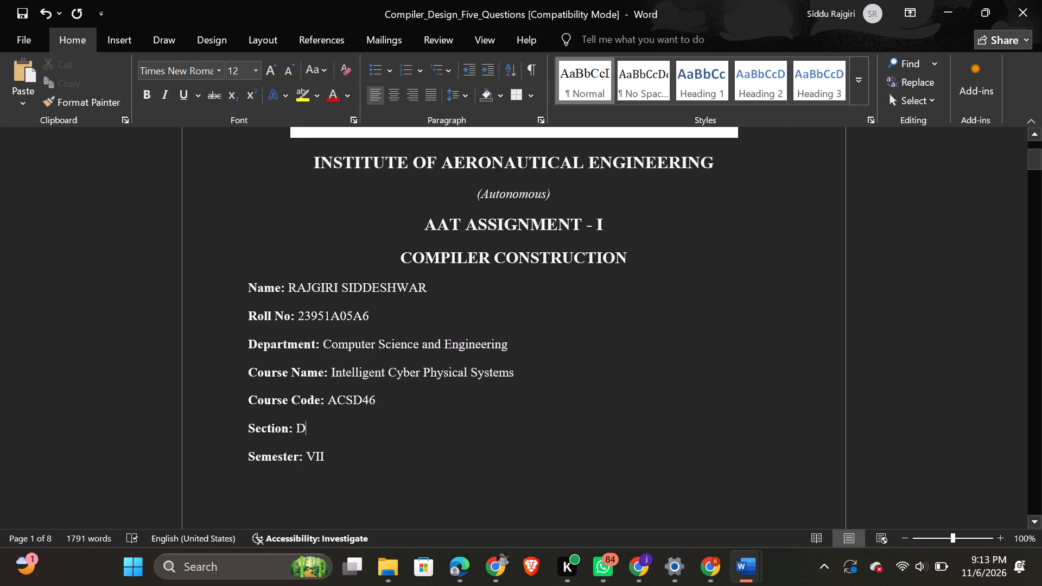
Change the Course Code on the cover page to AITD19, checking the AAT-II student page for reference.
left_click(385, 401)
key("BackSpace")
key("BackSpace")
key("BackSpace")
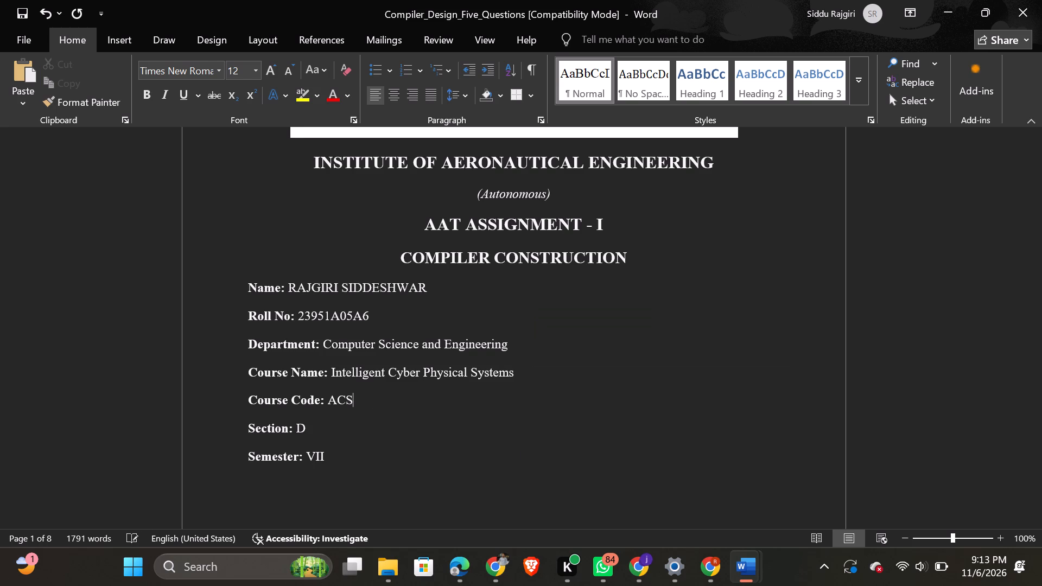
key("alt+Tab")
key("alt+Tab")
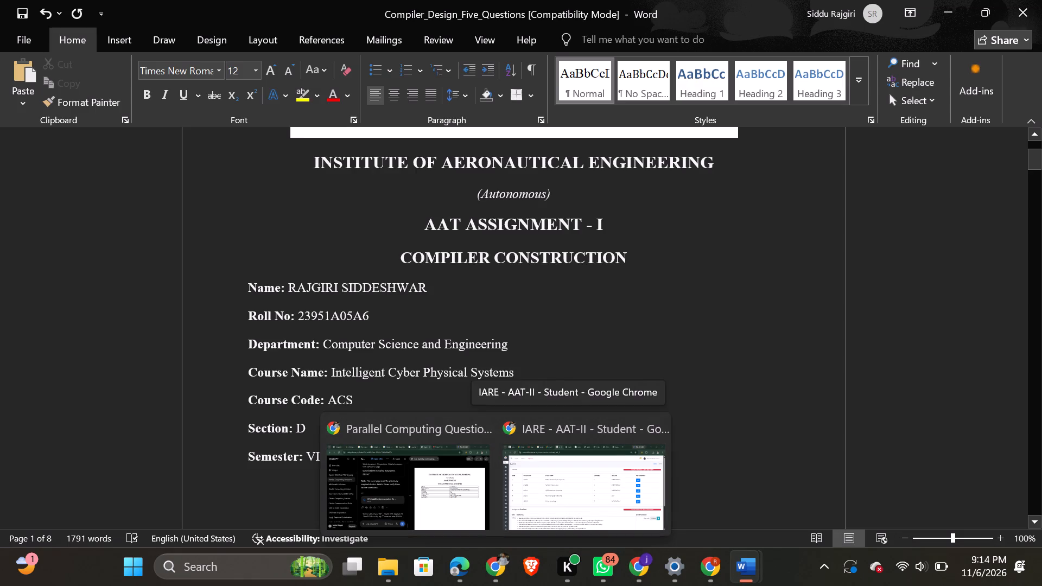
key("alt+Tab")
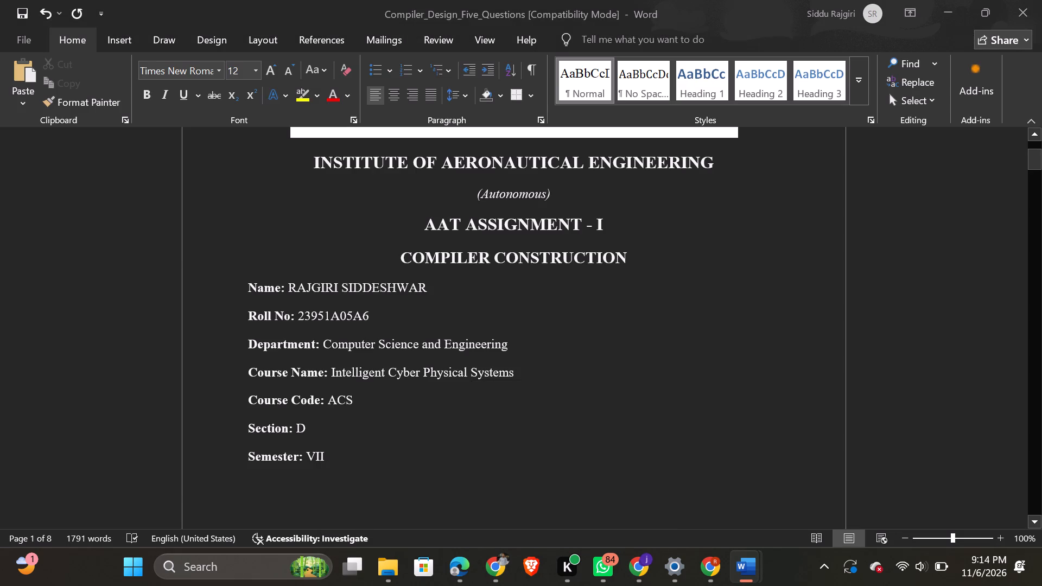
key("alt+Tab")
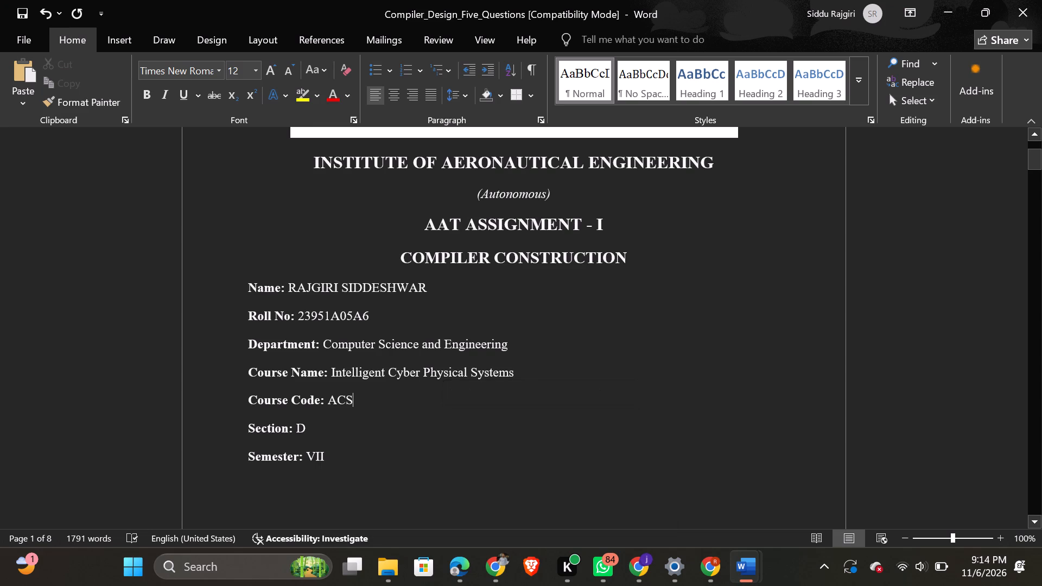
key("BackSpace")
key("BackSpace")
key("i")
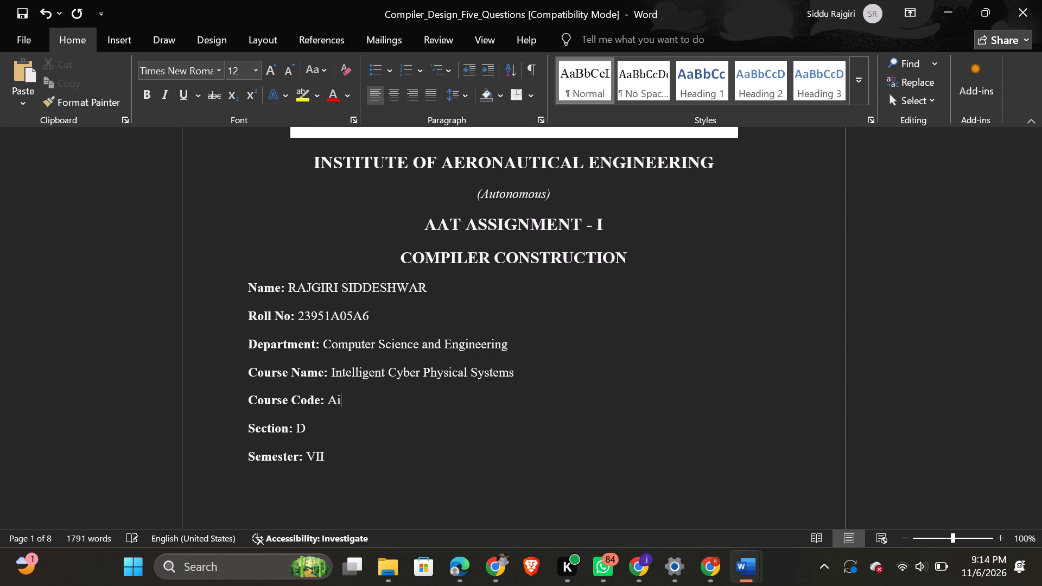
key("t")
key("BackSpace")
key("BackSpace")
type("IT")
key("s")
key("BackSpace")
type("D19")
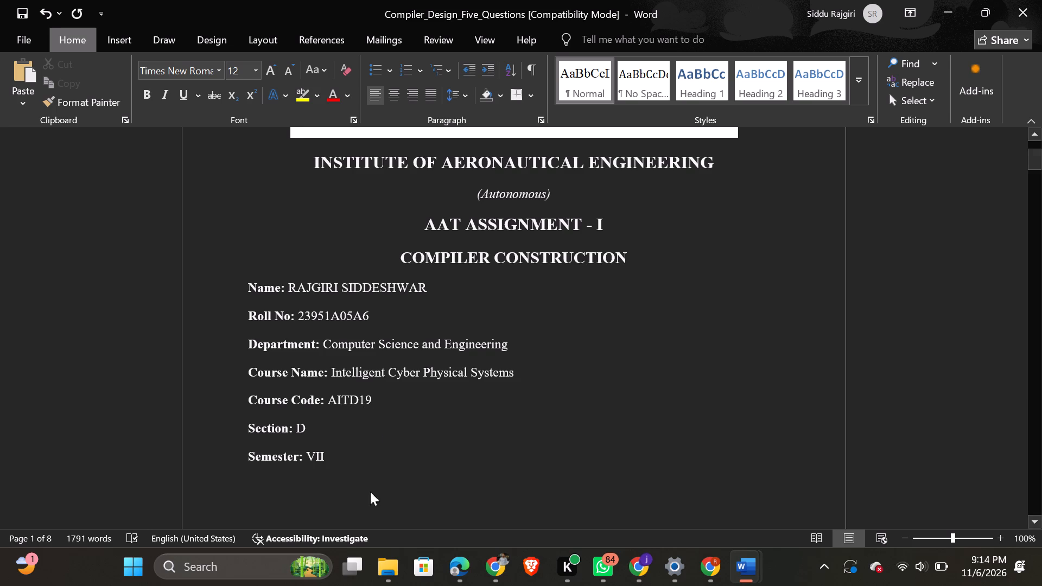
Save the Compiler_Design_Five_Questions document.
left_click(485, 576)
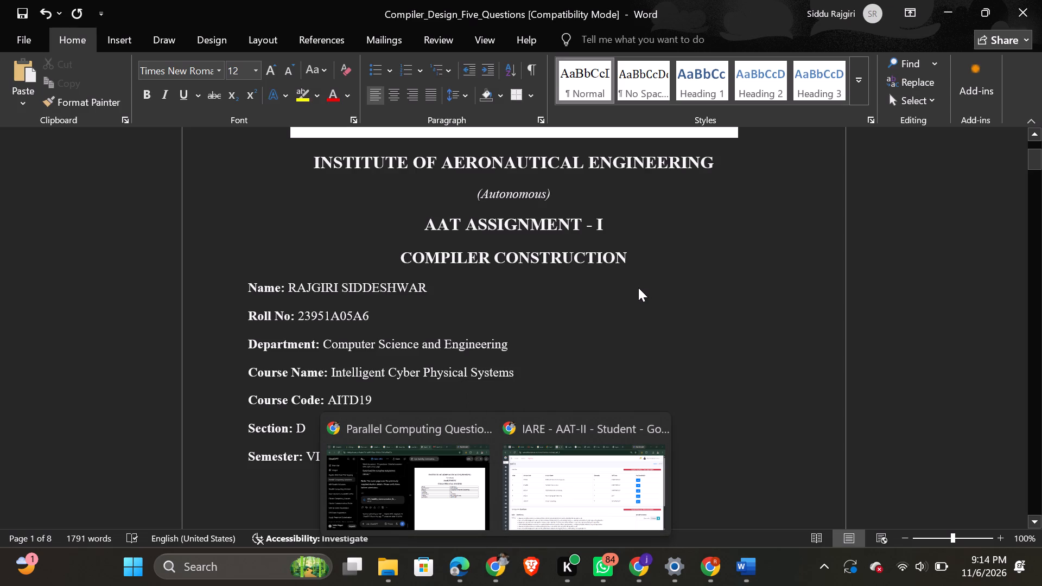
left_click(638, 288)
key("ctrl+s")
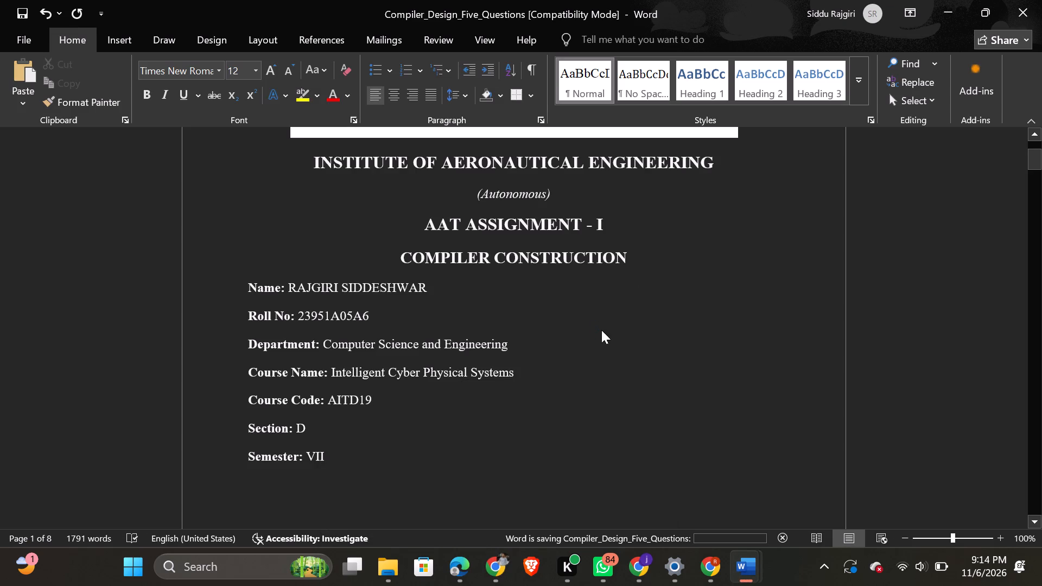
Delete the COMPILER CONSTRUCTION heading below AAT ASSIGNMENT - I on the cover page, after checking the CPS assignment's cover for reference.
scroll(543, 388, "down", 1)
scroll(543, 388, "up", 1)
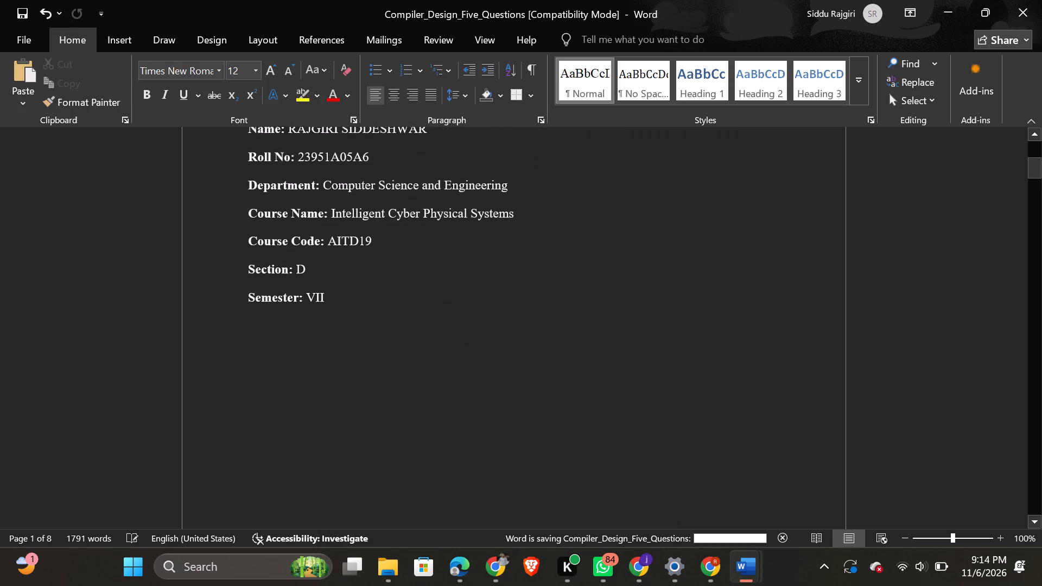
scroll(543, 388, "up", 2)
key("alt+Tab")
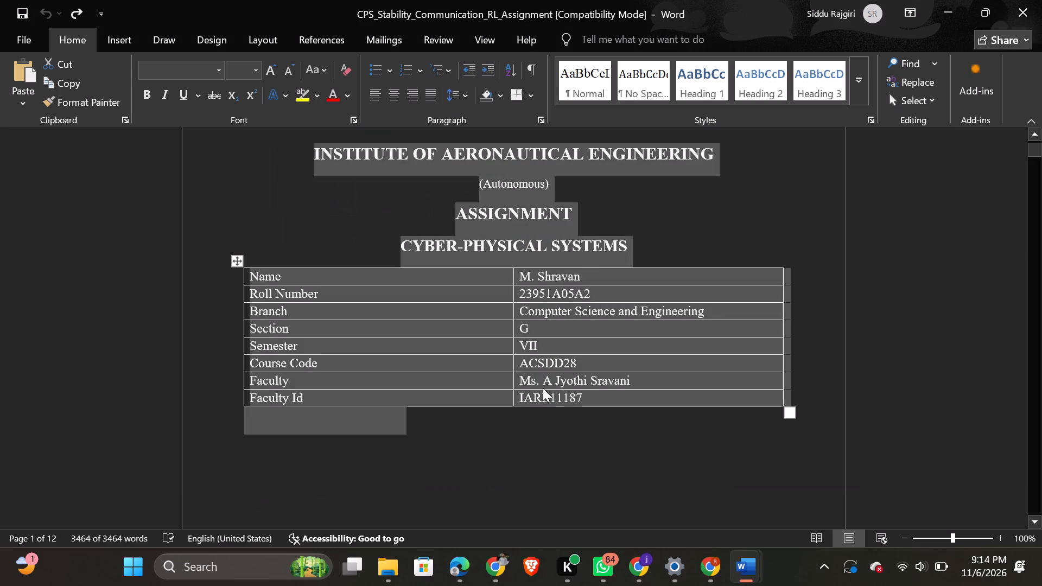
key("alt+Tab")
scroll(591, 303, "down", 1)
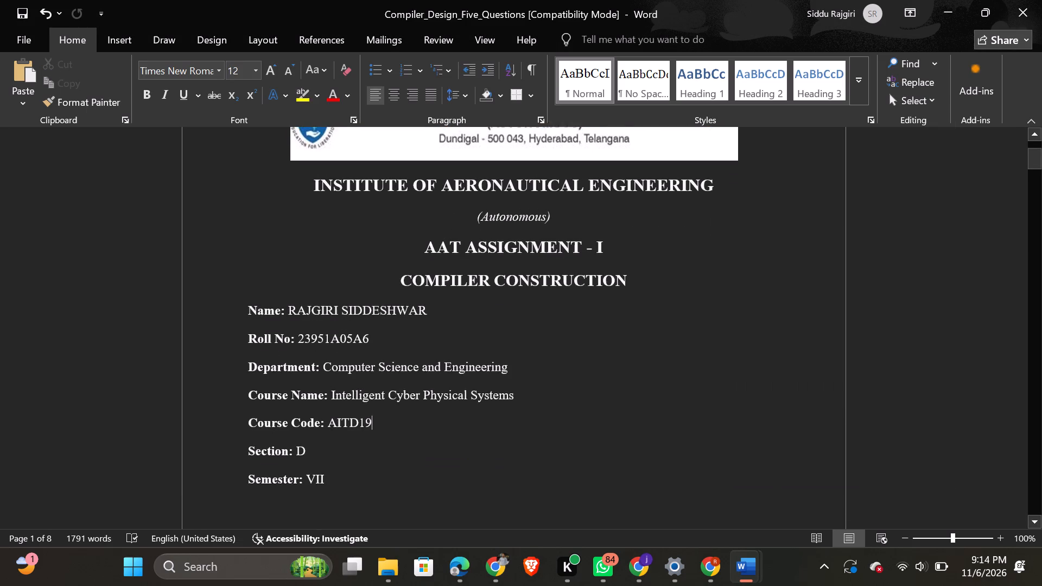
left_click(631, 264)
key("BackSpace")
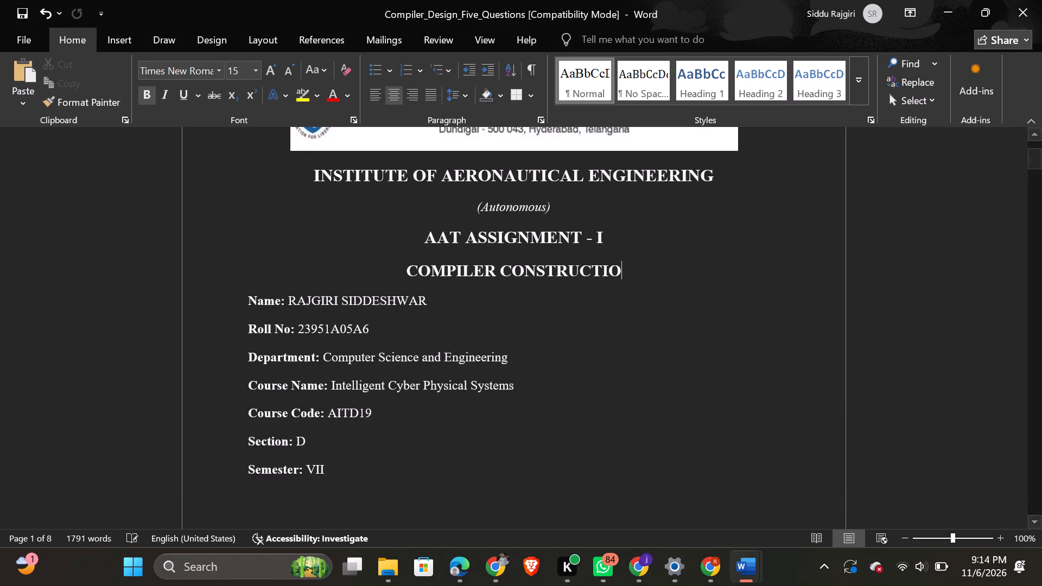
key("BackSpace")
key("BackSpace")
key("BackSpace")
key("BackSpace")
key("BackSpace")
key("BackSpace")
key("BackSpace")
key("BackSpace")
key("BackSpace")
key("BackSpace")
key("BackSpace")
key("BackSpace")
key("BackSpace")
key("BackSpace")
key("BackSpace")
key("BackSpace")
key("BackSpace")
key("BackSpace")
key("BackSpace")
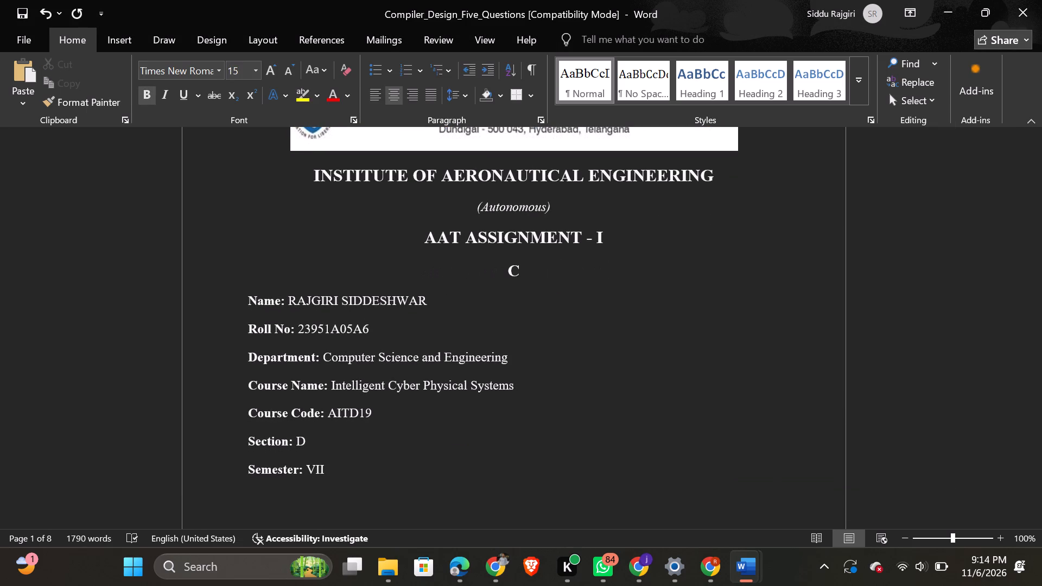
key("BackSpace")
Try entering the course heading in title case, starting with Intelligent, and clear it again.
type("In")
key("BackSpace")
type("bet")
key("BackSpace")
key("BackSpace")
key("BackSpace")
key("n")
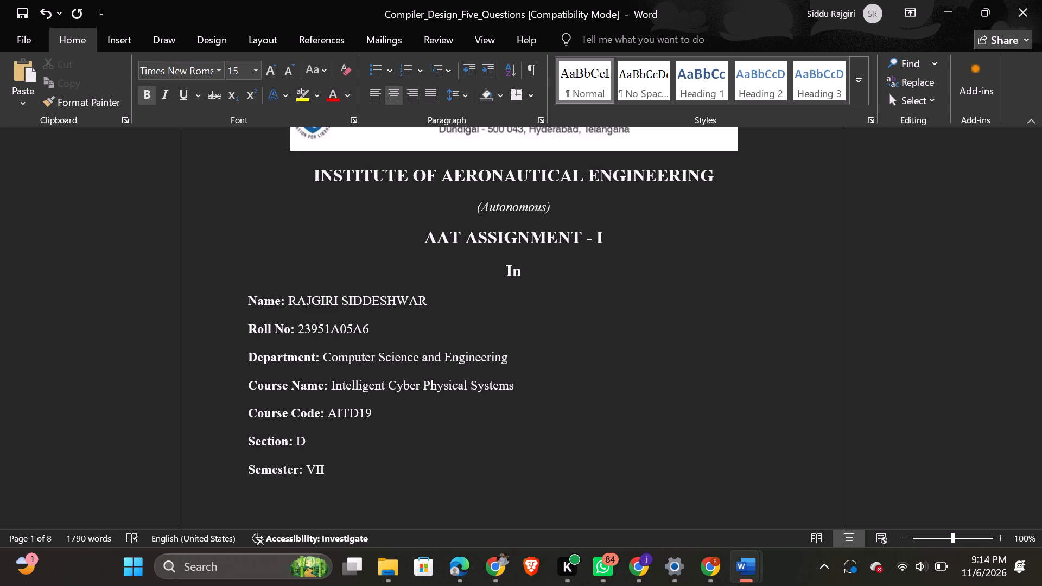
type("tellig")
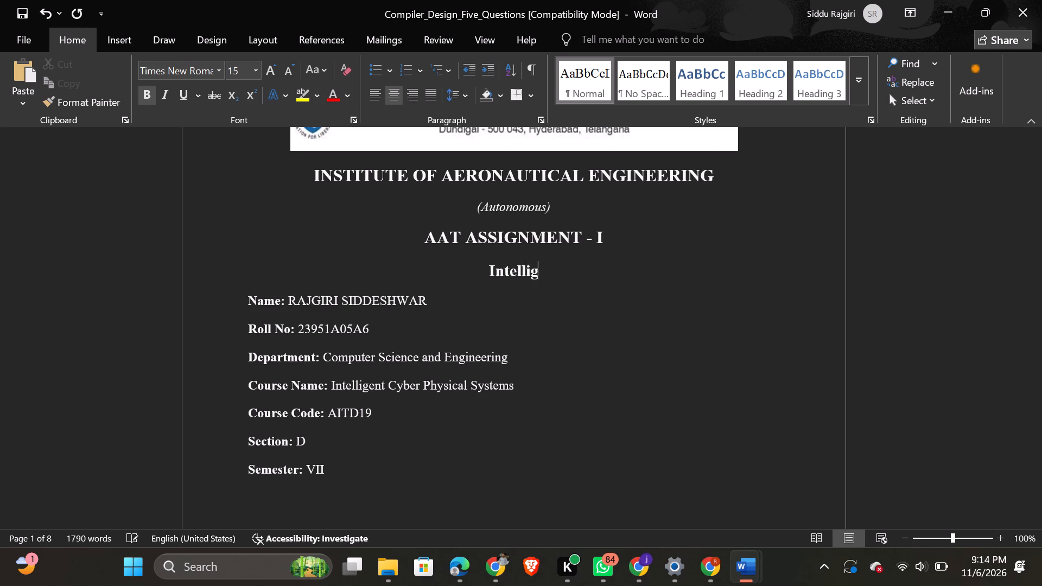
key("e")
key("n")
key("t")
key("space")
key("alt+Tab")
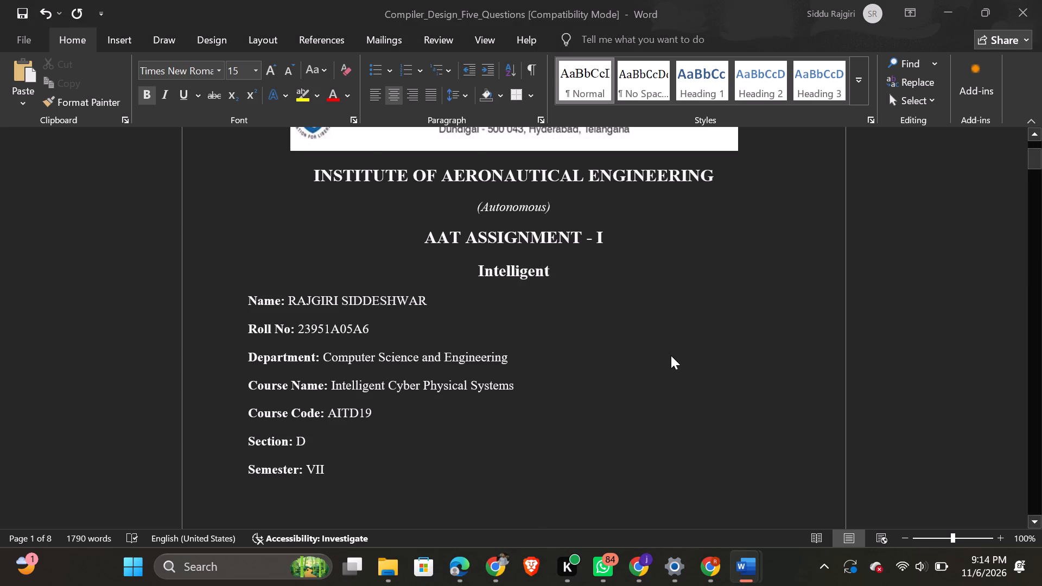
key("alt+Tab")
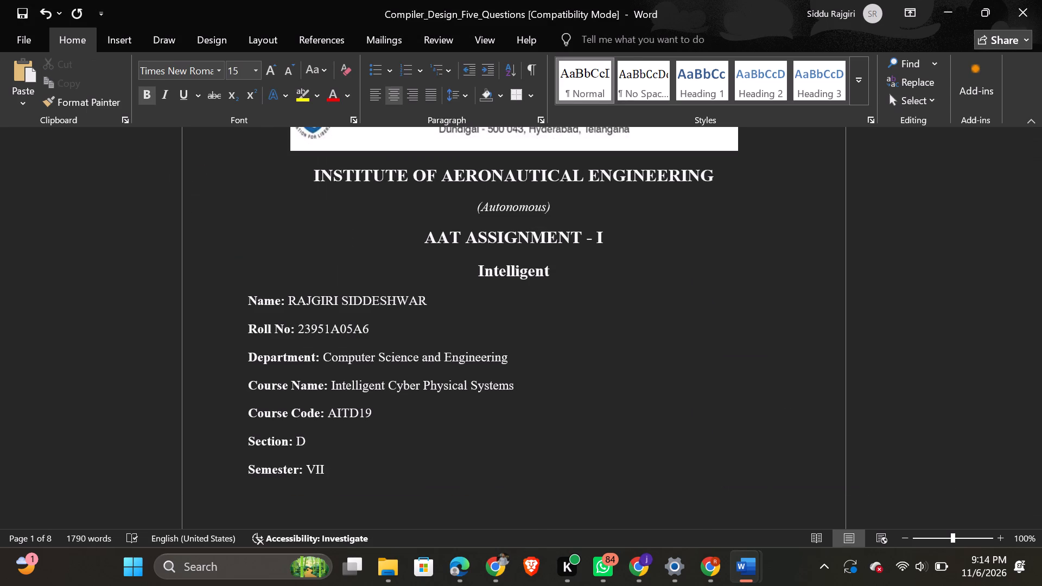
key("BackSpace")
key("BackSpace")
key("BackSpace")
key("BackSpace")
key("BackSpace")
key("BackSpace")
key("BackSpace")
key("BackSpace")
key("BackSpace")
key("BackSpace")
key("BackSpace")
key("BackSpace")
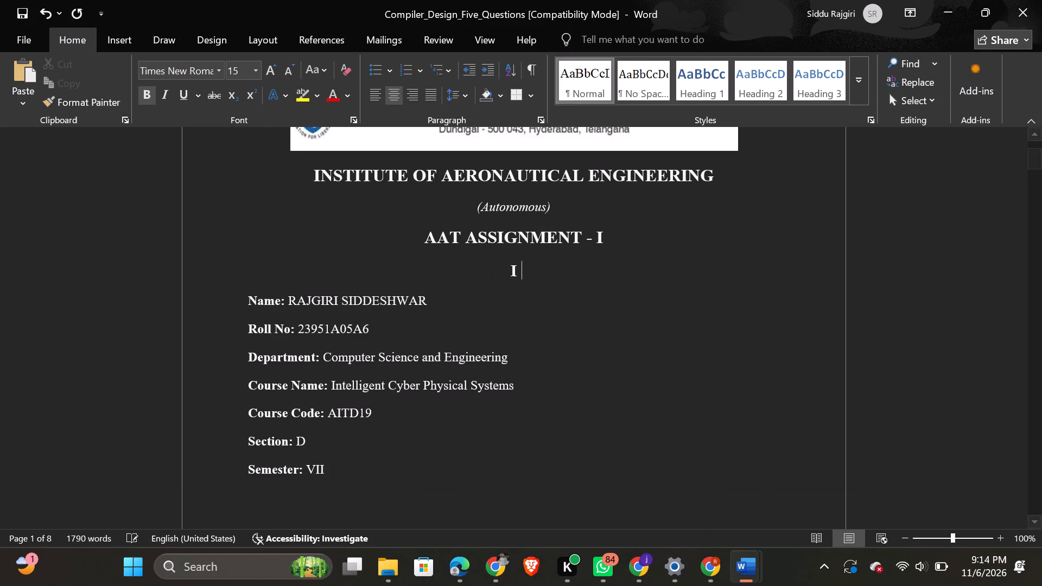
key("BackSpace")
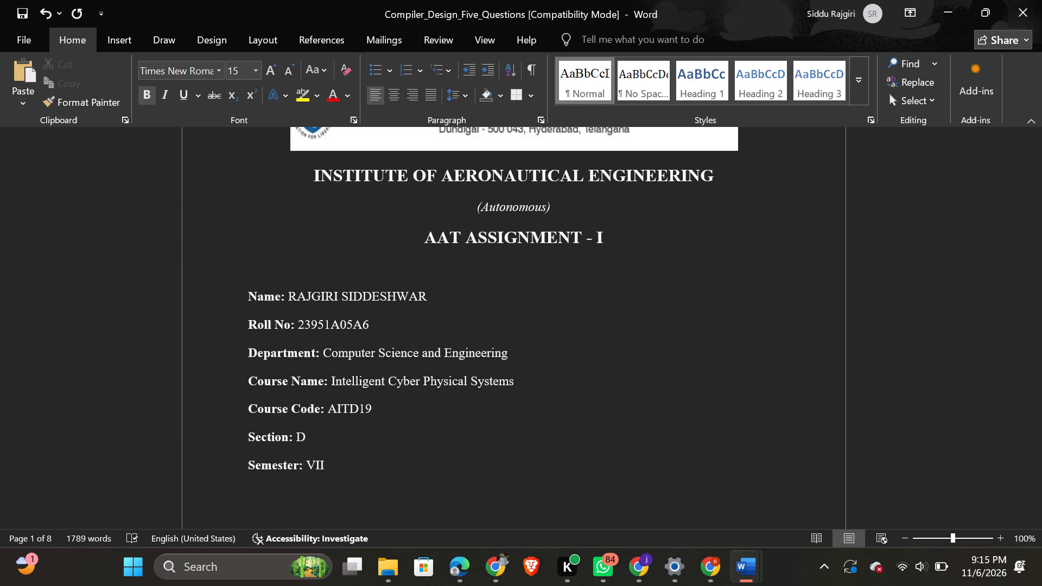
Undo the clearing to restore the heading's bold, centred formatting and enter INTELLIGENT CYBER PHYSICAL SYSTEMS in capitals below AAT ASSIGNMENT - I.
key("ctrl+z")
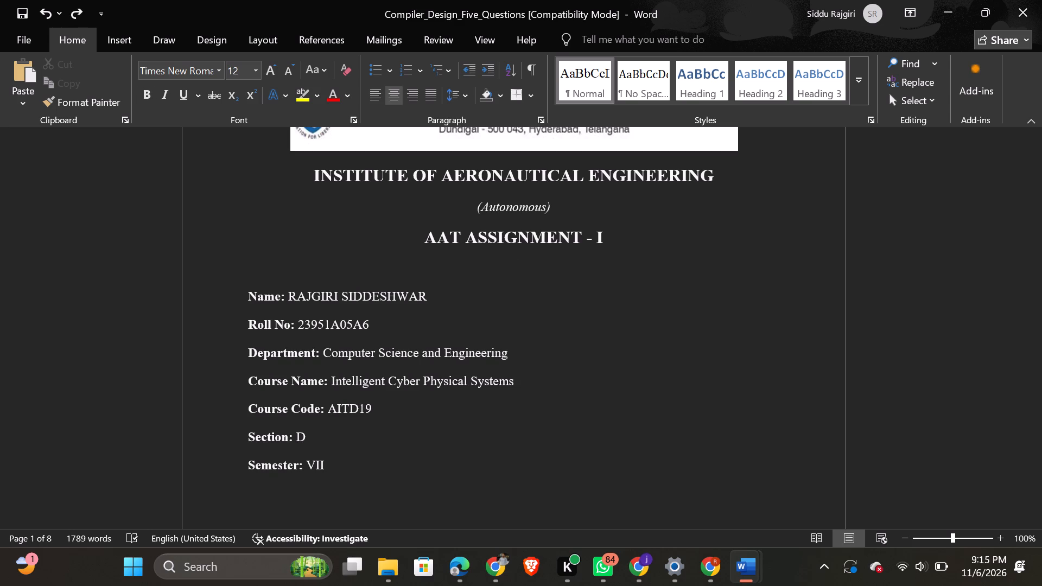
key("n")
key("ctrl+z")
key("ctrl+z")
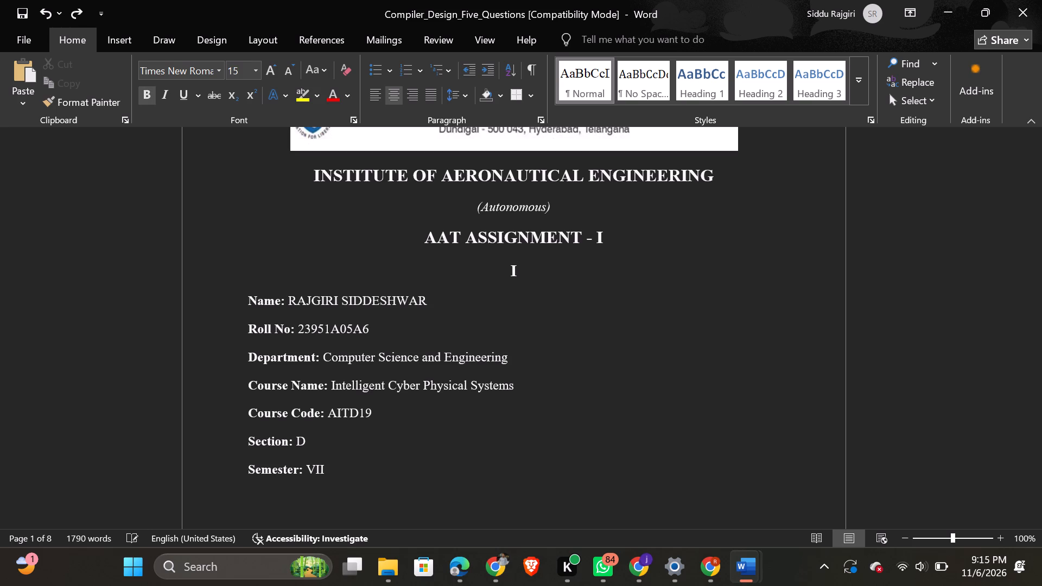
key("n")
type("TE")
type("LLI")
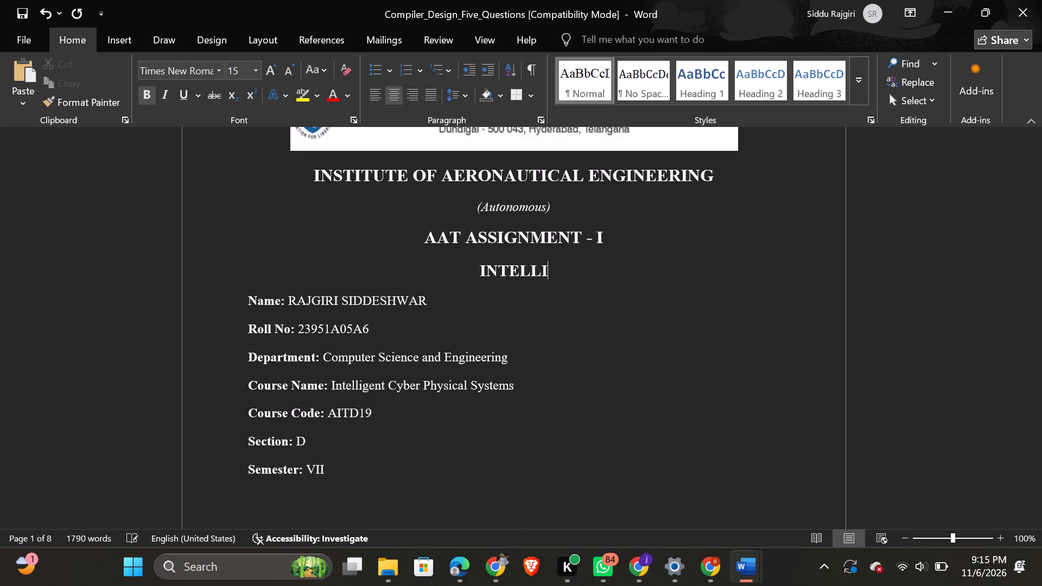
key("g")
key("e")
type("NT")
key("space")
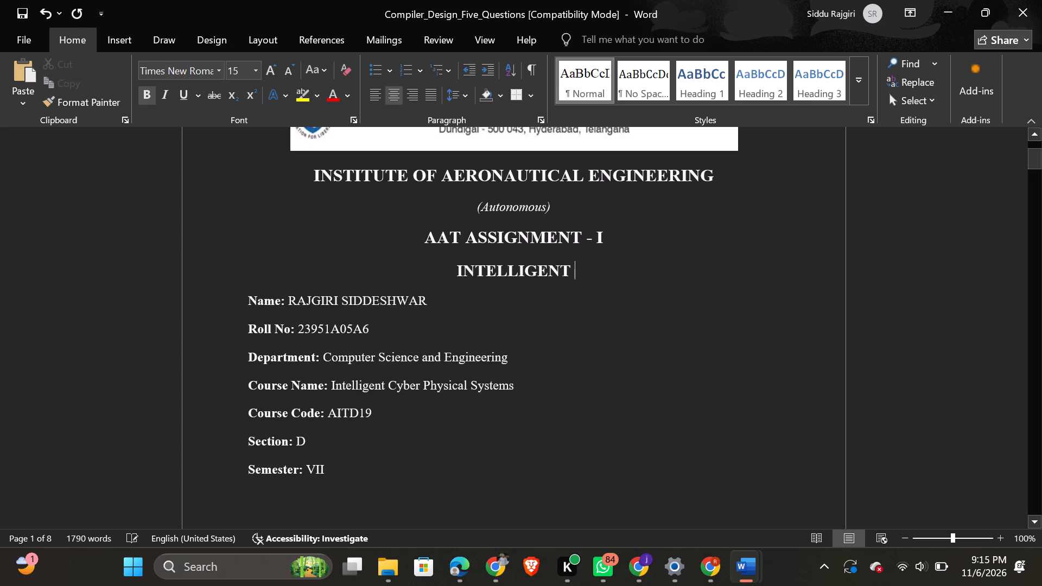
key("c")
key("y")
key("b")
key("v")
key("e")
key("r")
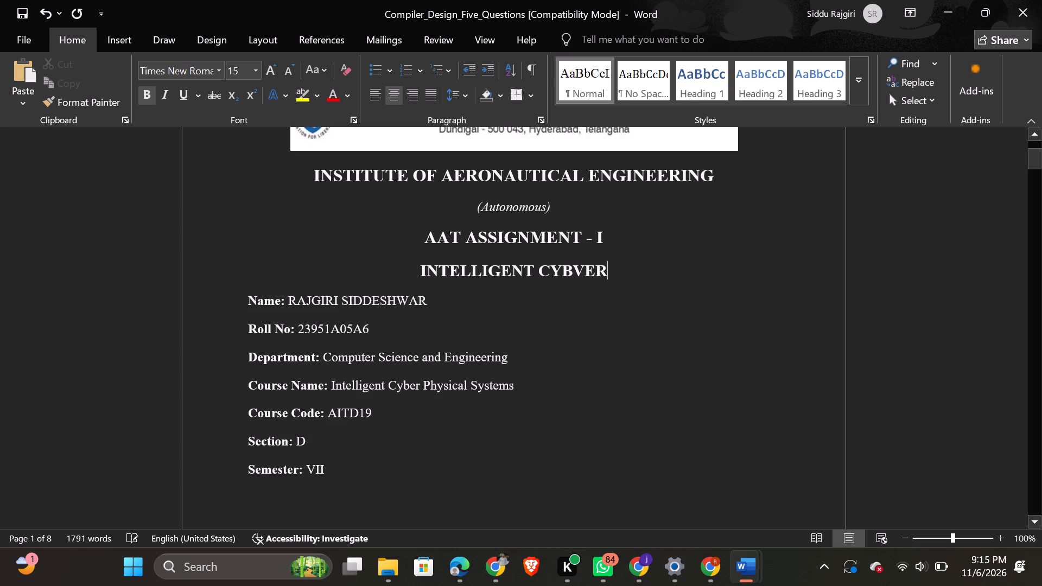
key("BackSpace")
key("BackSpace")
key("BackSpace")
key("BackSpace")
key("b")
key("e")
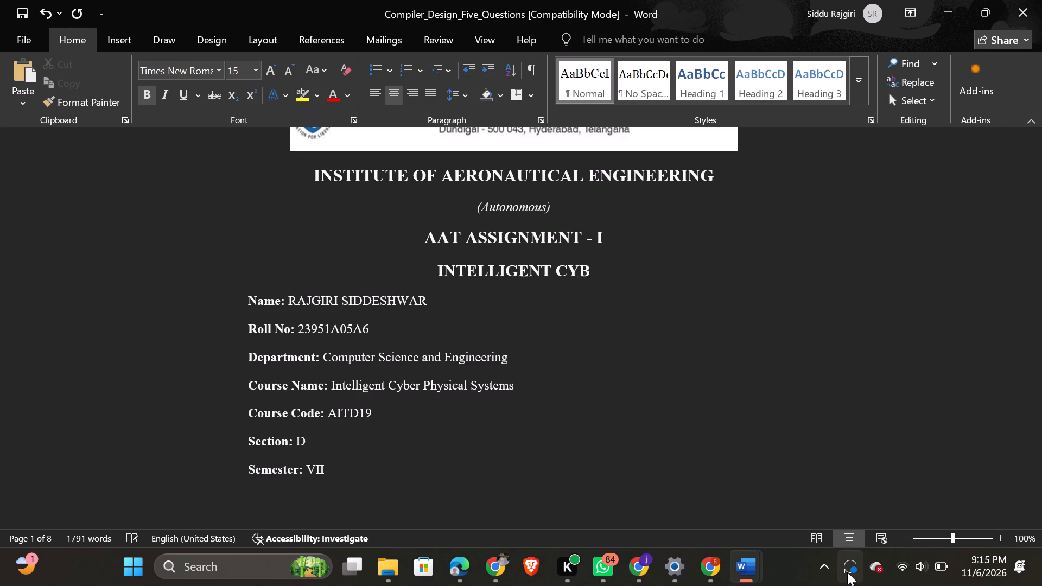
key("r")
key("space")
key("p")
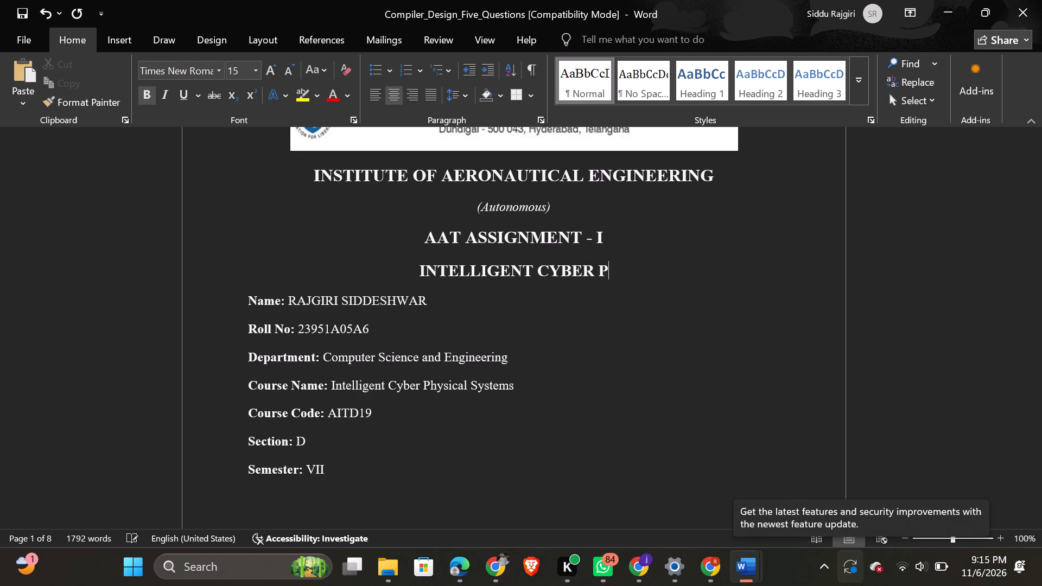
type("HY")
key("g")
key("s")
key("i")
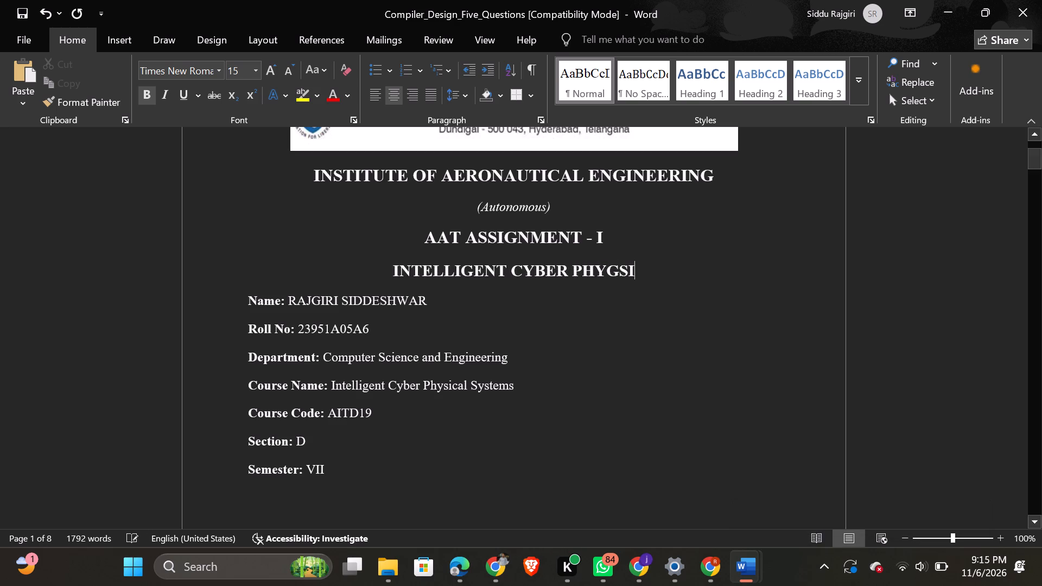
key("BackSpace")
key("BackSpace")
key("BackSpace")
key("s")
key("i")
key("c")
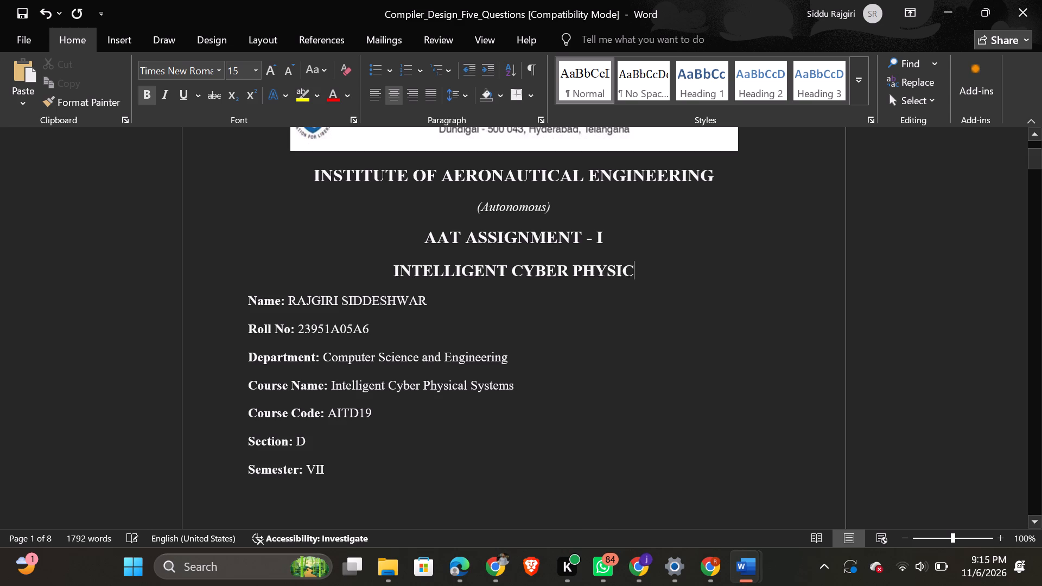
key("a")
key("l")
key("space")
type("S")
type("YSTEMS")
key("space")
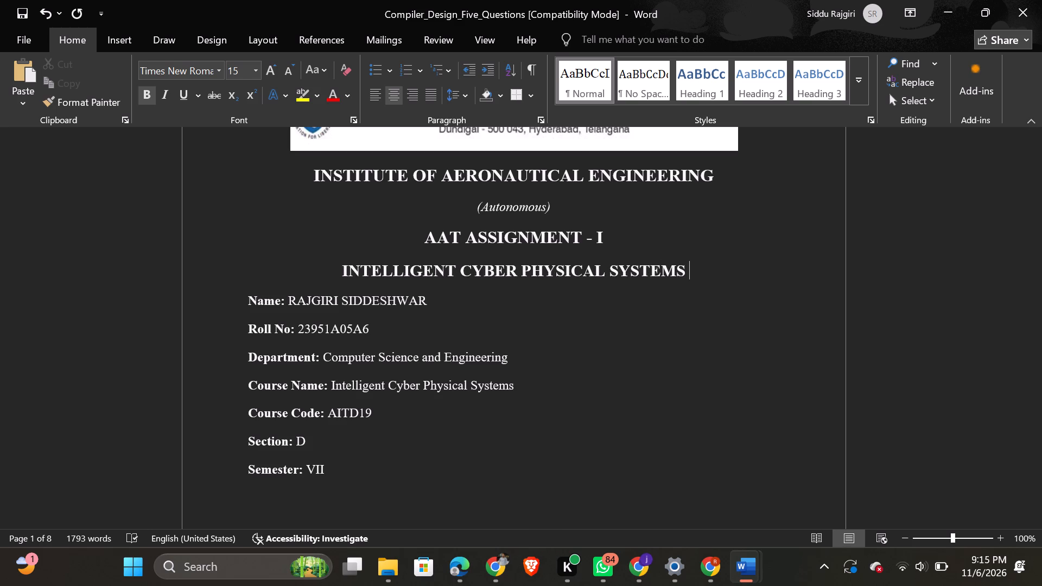
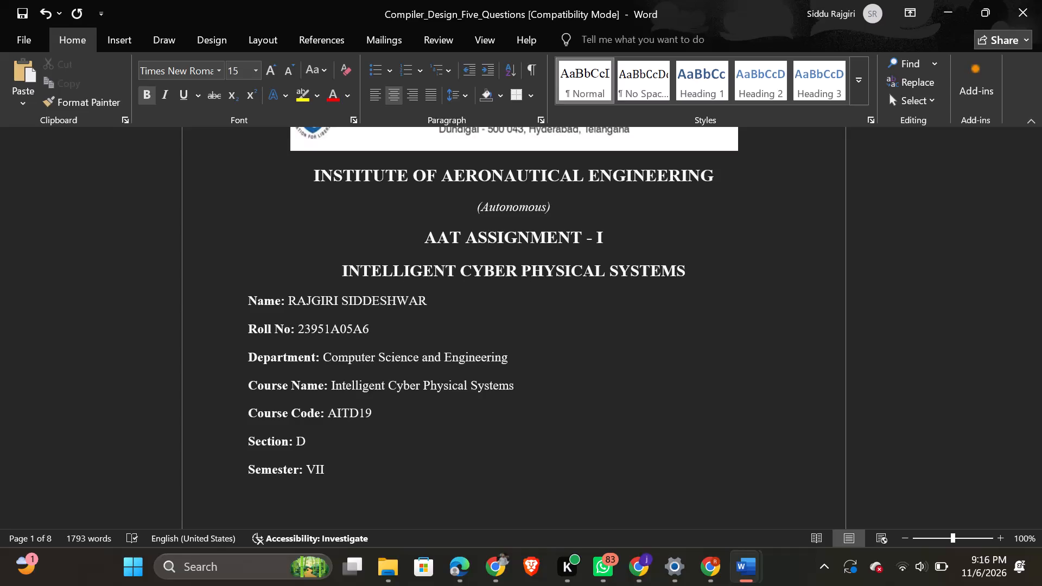
Close the Compiler_Design_Five_Questions document without saving its changes, after comparing its cover page with the CPS assignment's.
scroll(565, 418, "down", 3)
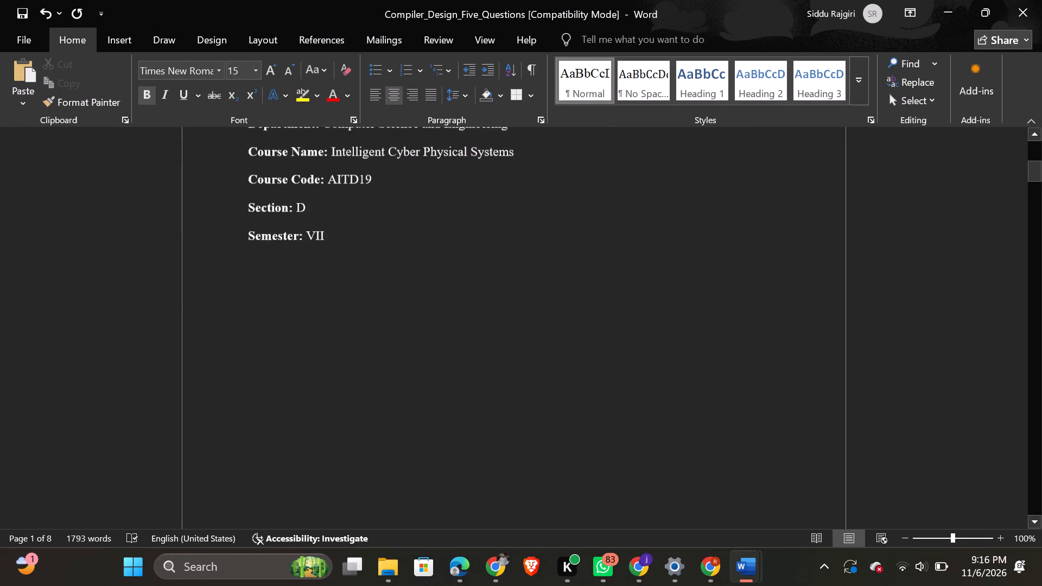
scroll(565, 418, "up", 2)
key("alt+Tab")
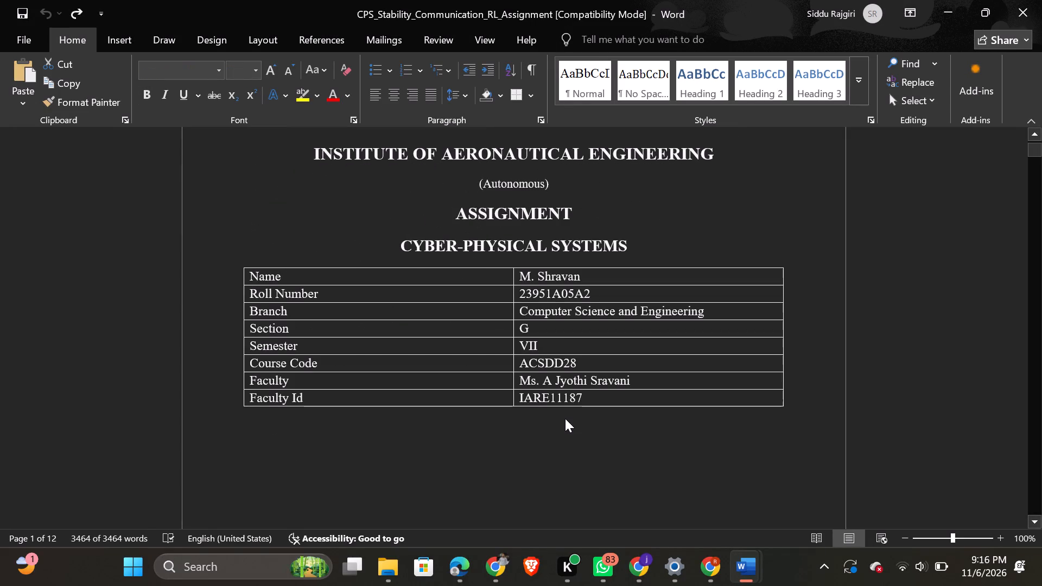
key("alt+Tab")
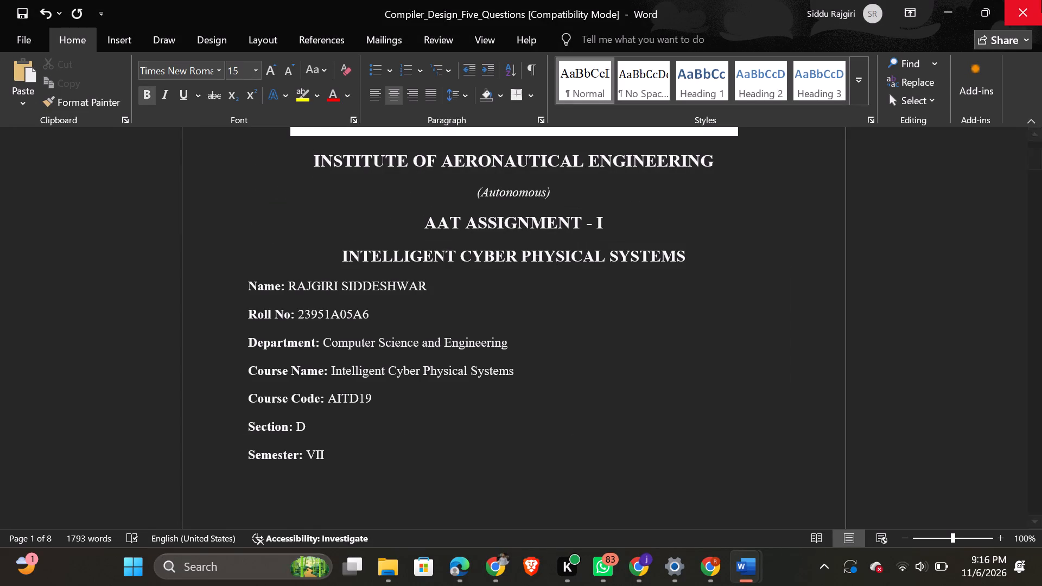
left_click(1041, 0)
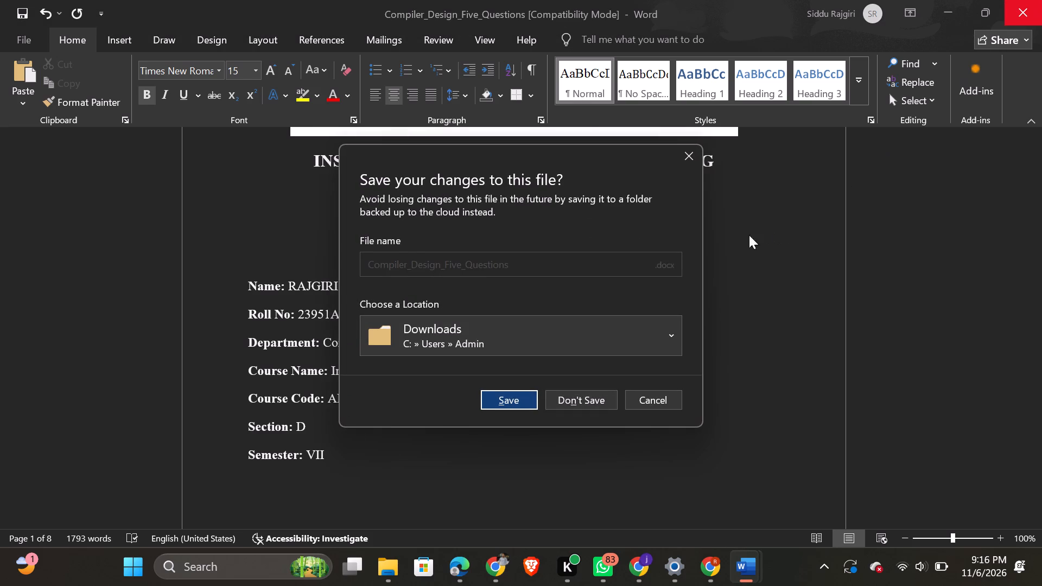
left_click(571, 399)
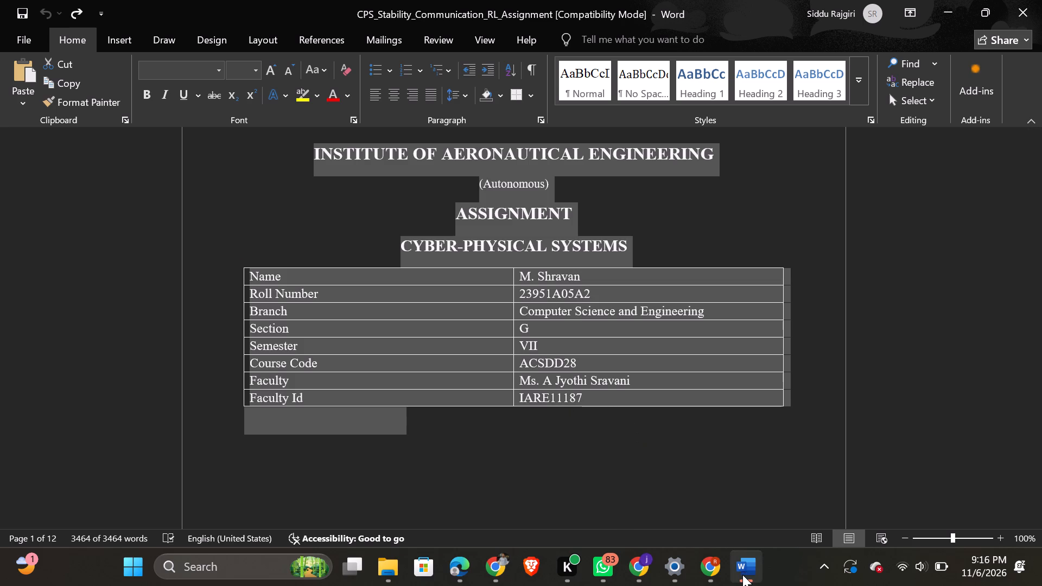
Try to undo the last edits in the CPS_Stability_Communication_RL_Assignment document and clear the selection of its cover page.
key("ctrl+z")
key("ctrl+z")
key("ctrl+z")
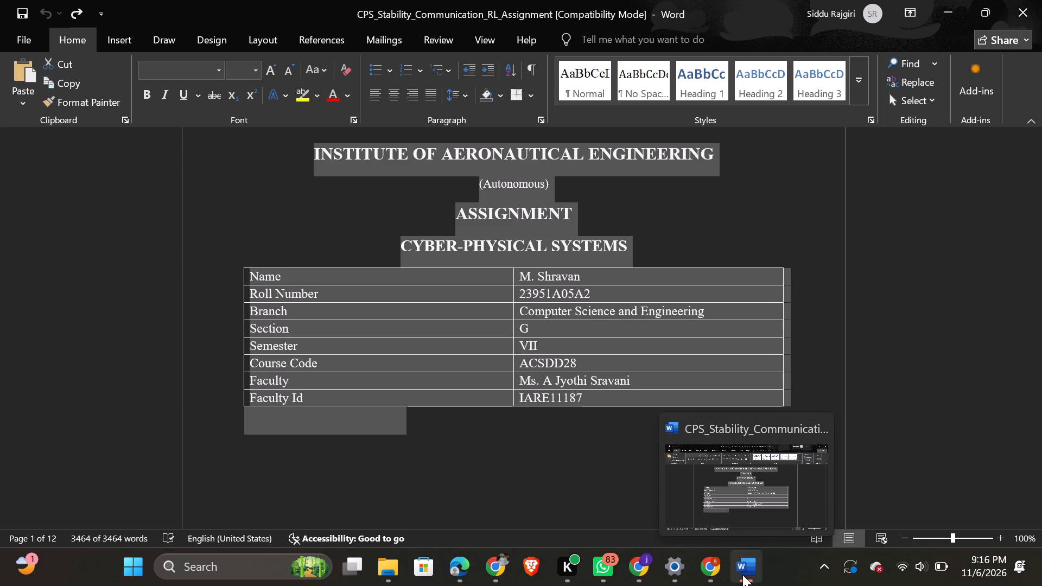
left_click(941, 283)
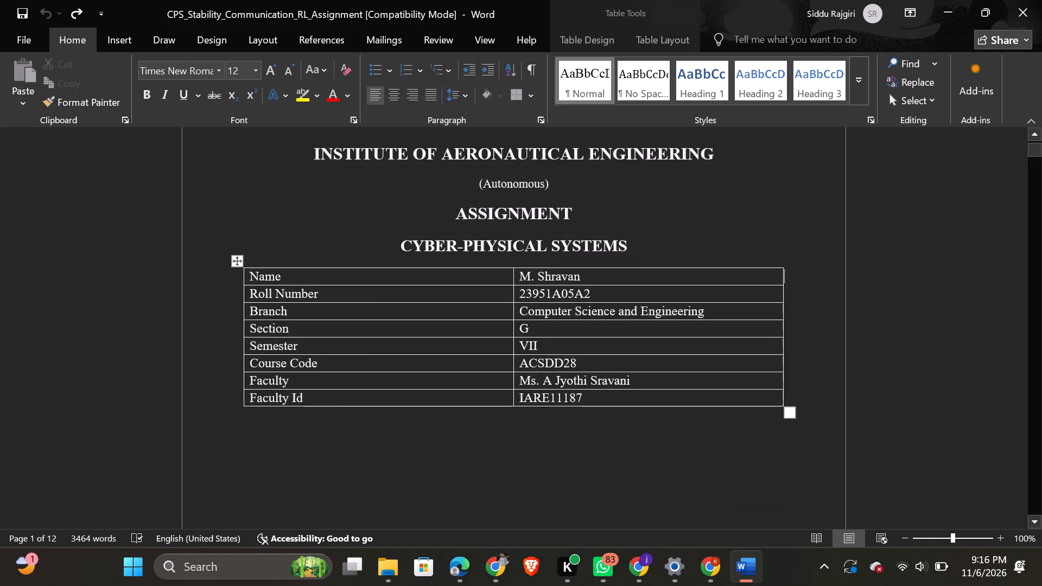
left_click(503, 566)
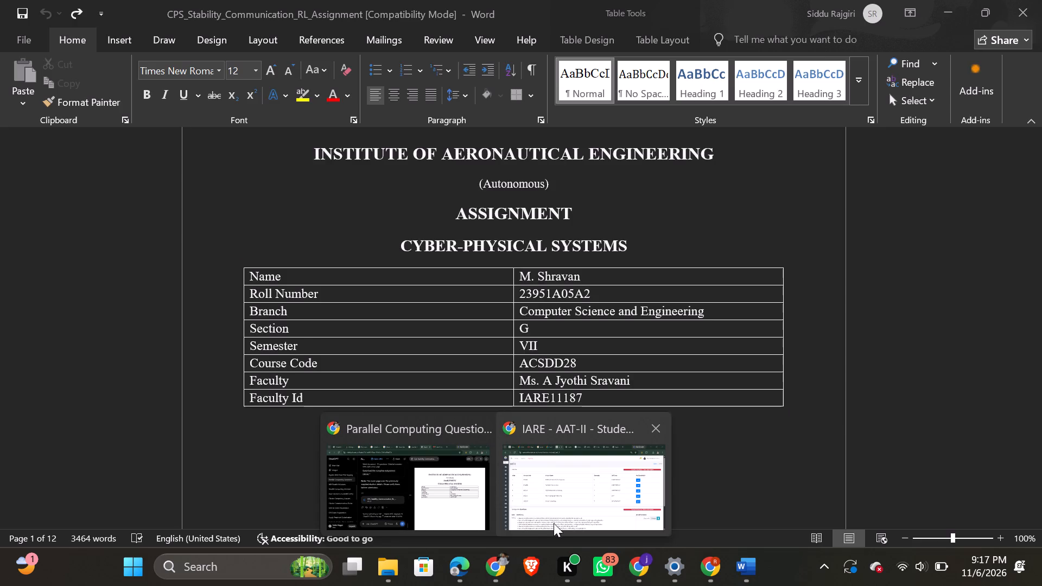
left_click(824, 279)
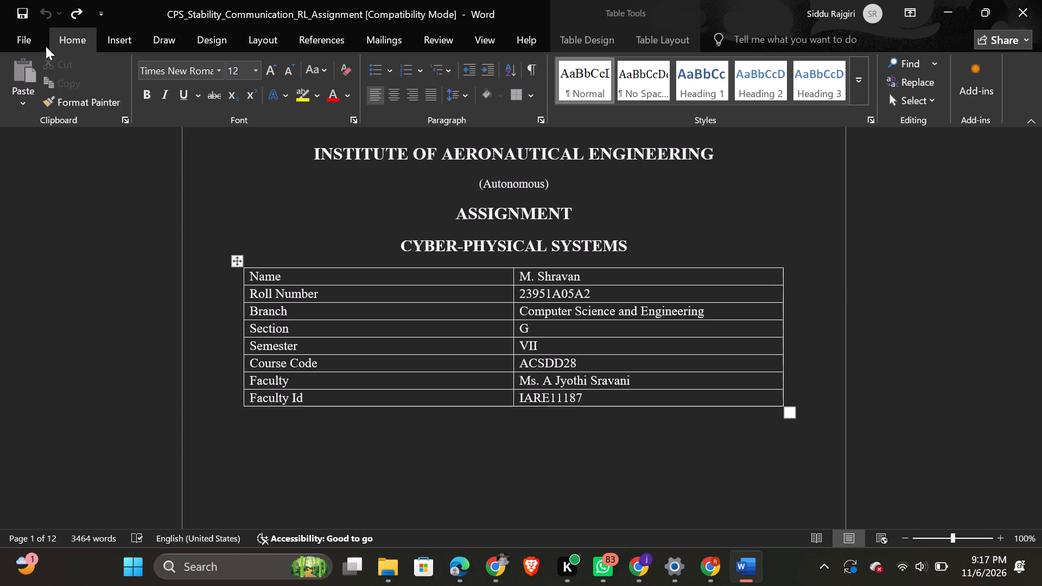
Open the recent document CPS_Stability_Communication_RL_Assignment (1) from Downloads.
left_click(23, 42)
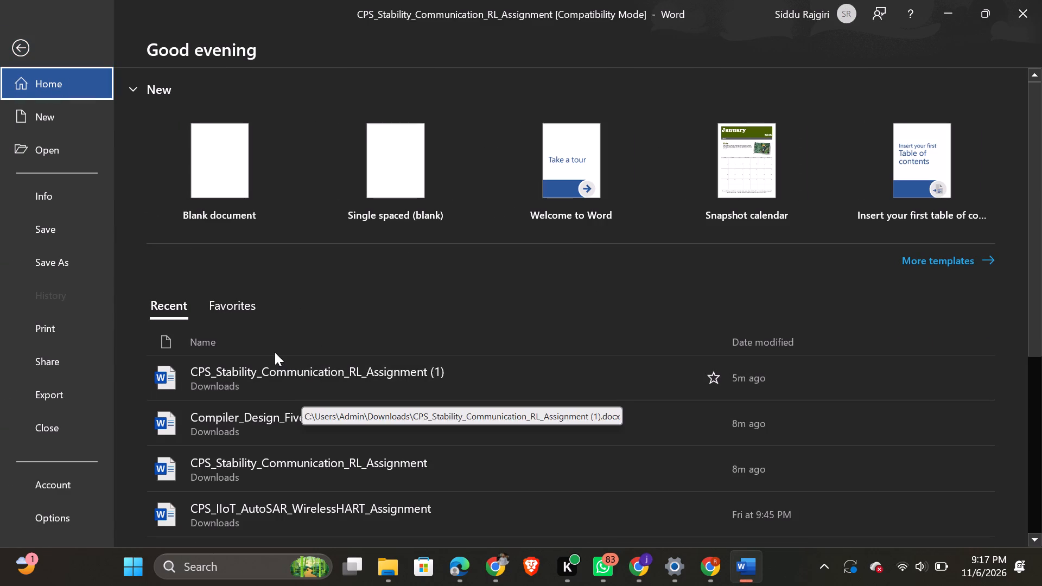
left_click(285, 373)
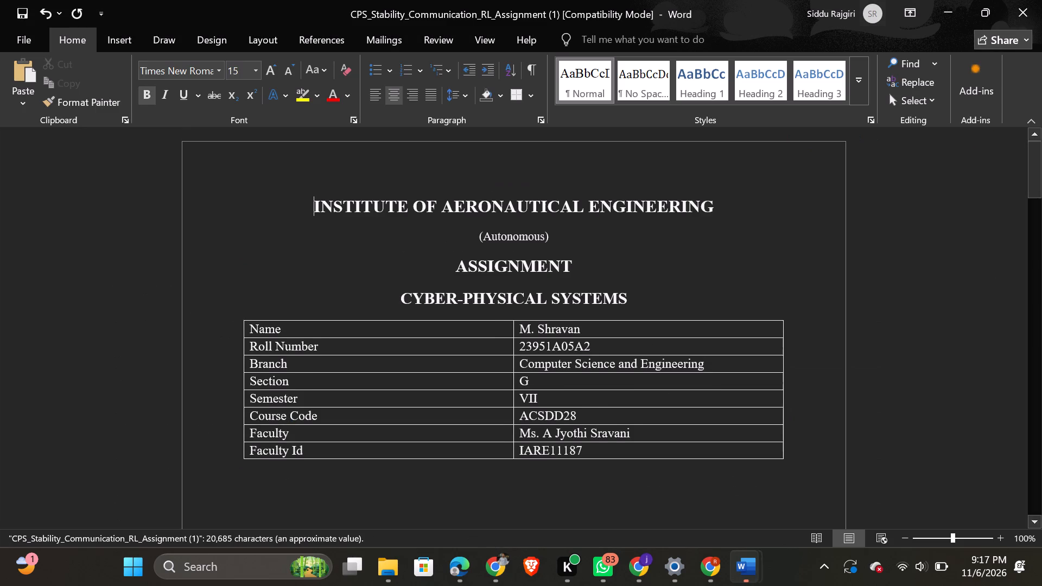
Look through the questions and answers that follow the cover page of the CPS_Stability_Communication_RL_Assignment (1) document.
scroll(418, 356, "down", 4)
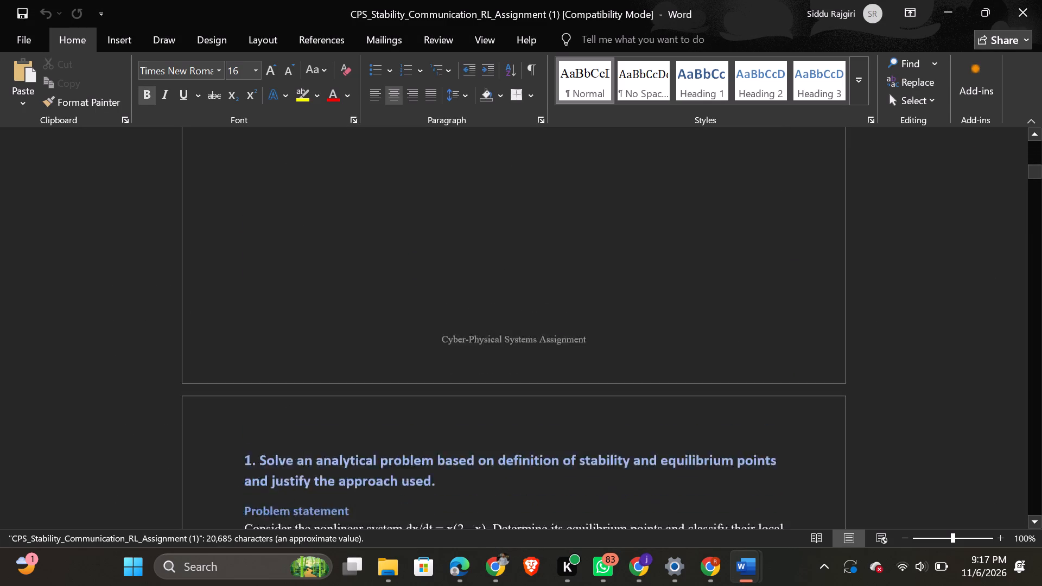
scroll(418, 356, "down", 3)
scroll(418, 356, "up", 2)
scroll(418, 356, "down", 5)
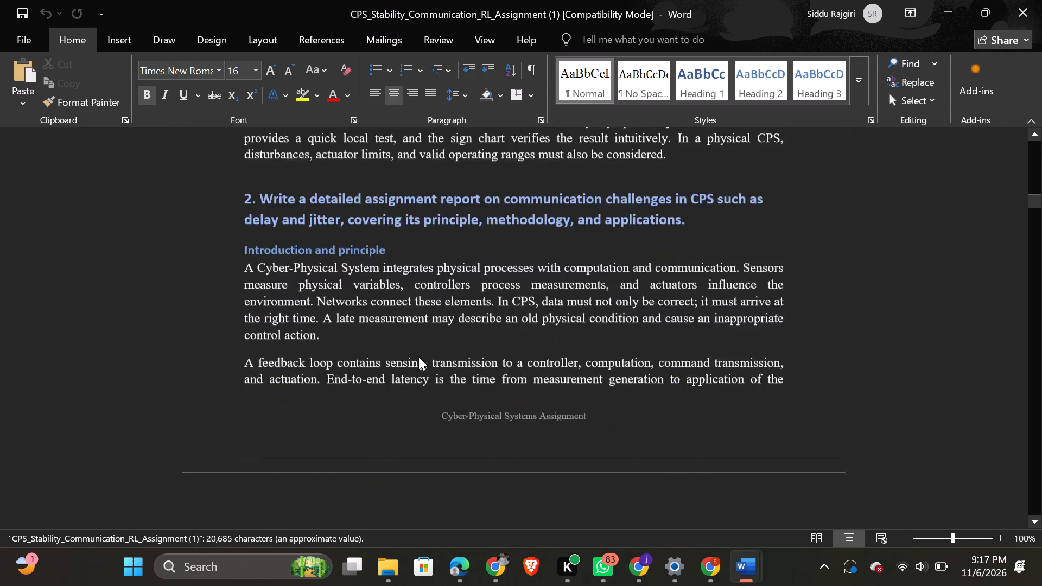
scroll(418, 356, "down", 13)
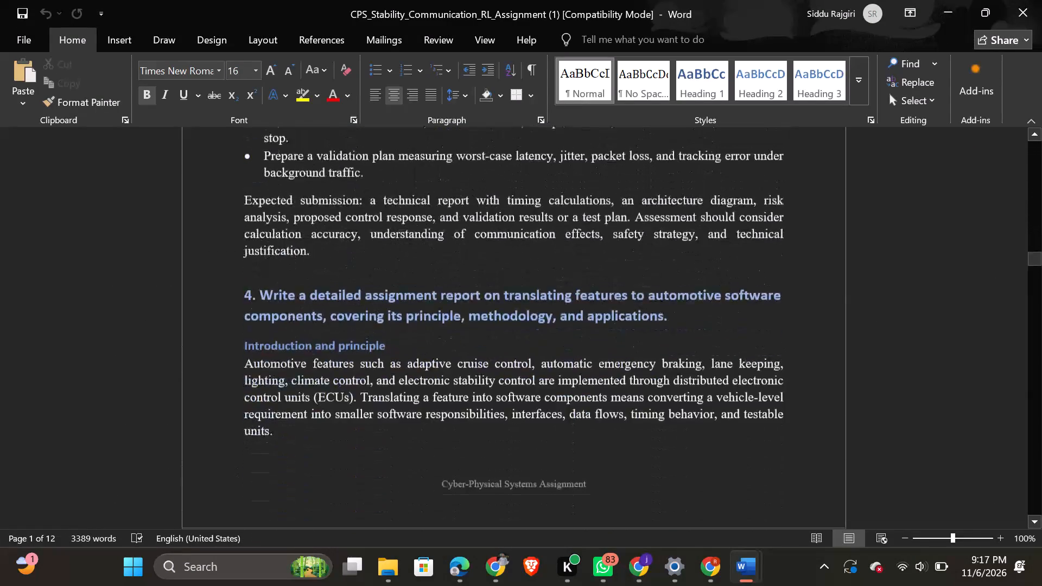
scroll(418, 356, "down", 1)
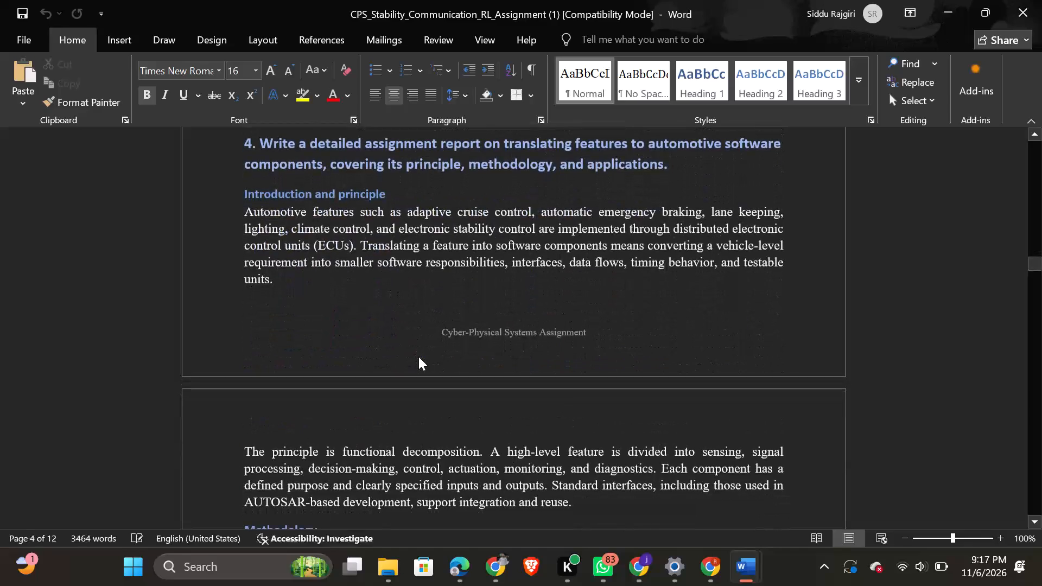
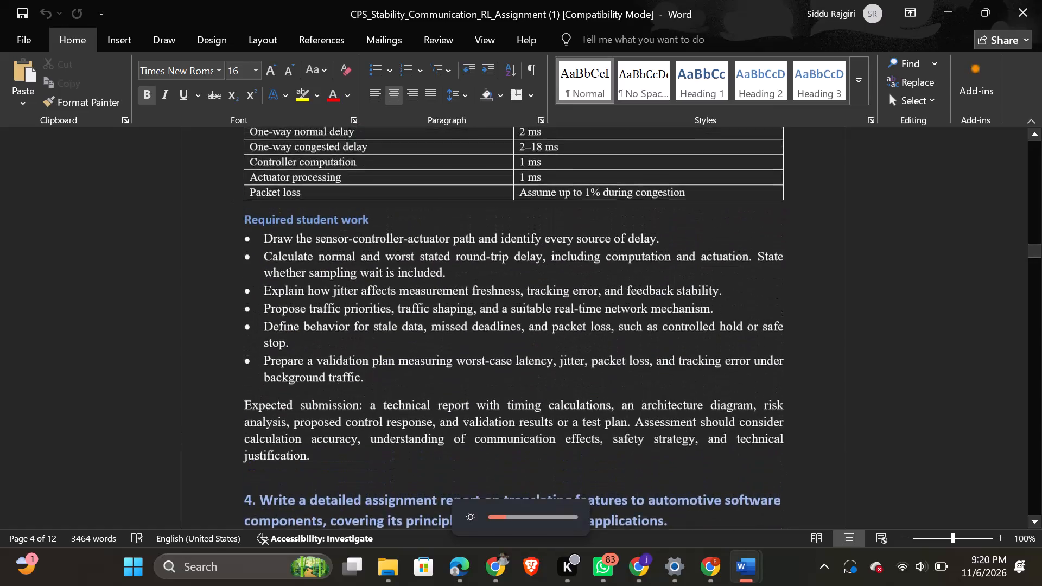
Return to the cover page of the CPS_Stability_Communication_RL_Assignment (1) document and check its title and student details table.
scroll(418, 356, "up", 13)
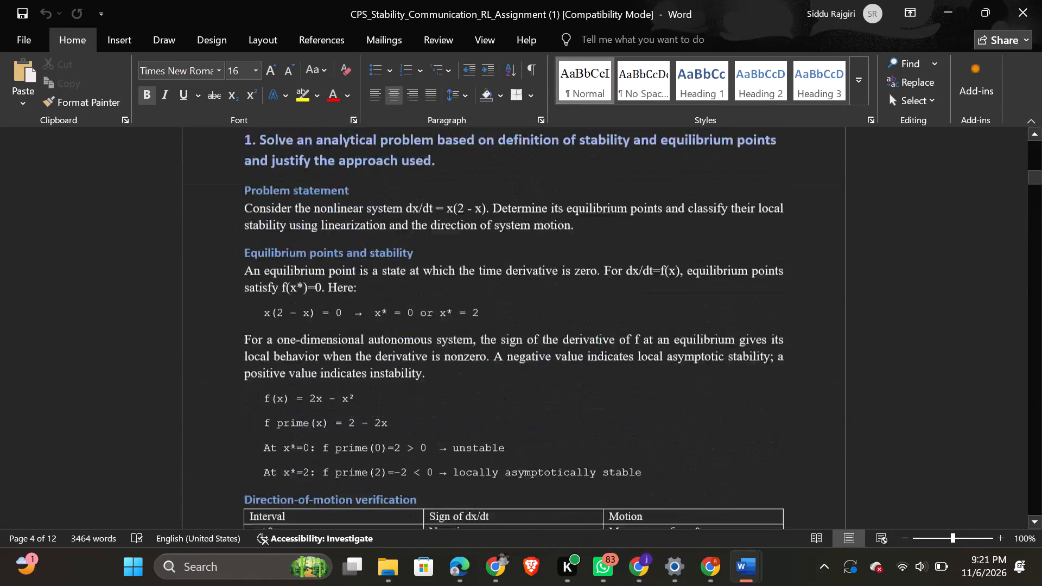
scroll(418, 356, "up", 4)
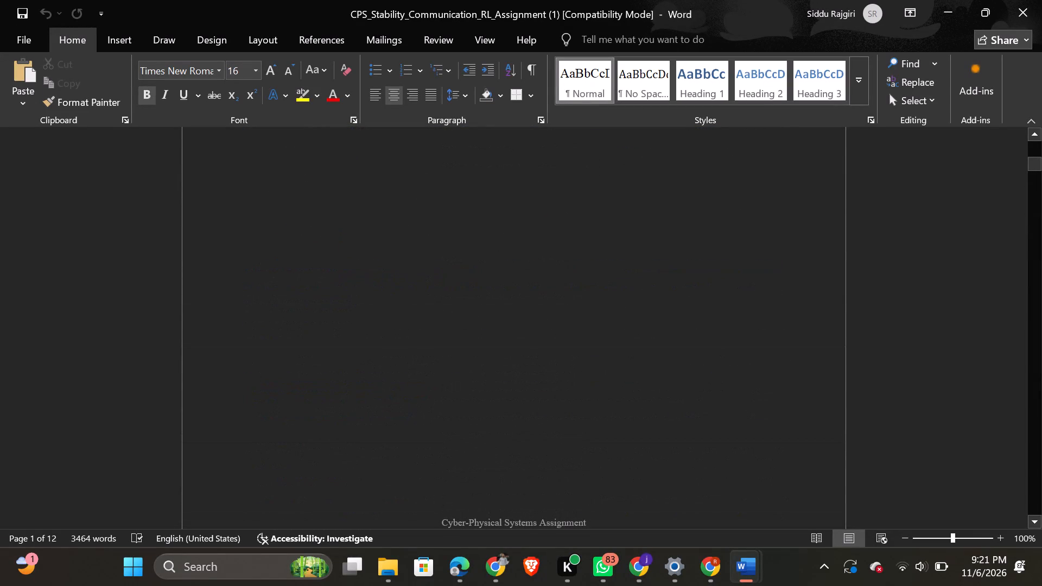
scroll(418, 356, "up", 5)
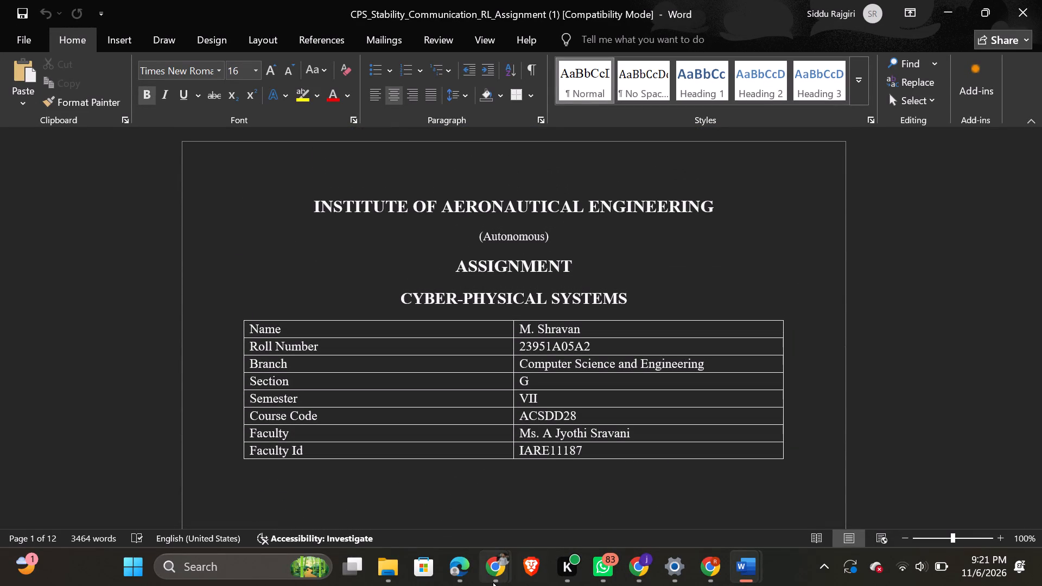
Bring up the open Chrome windows to switch to from Word.
left_click(493, 582)
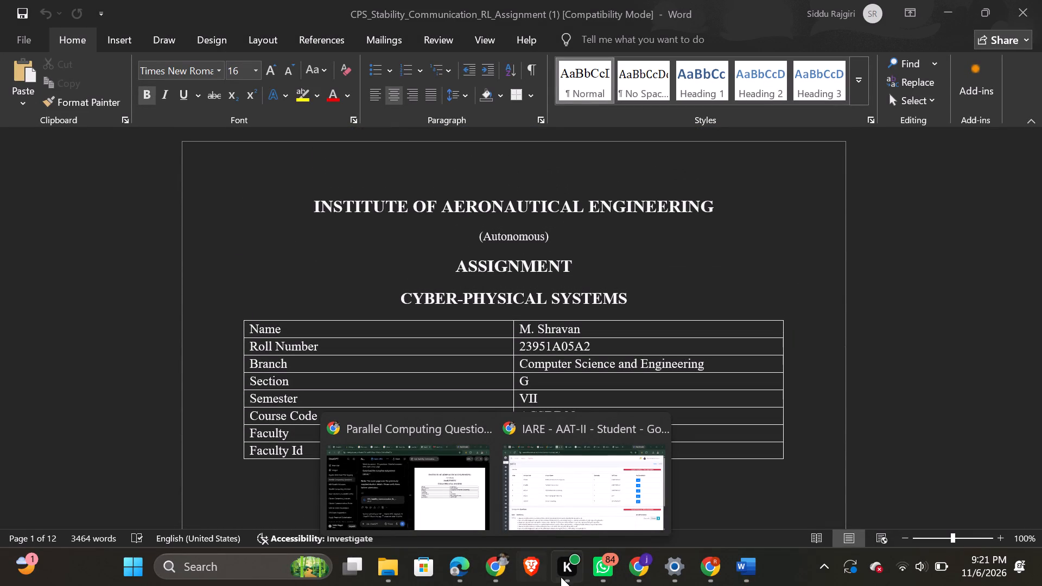
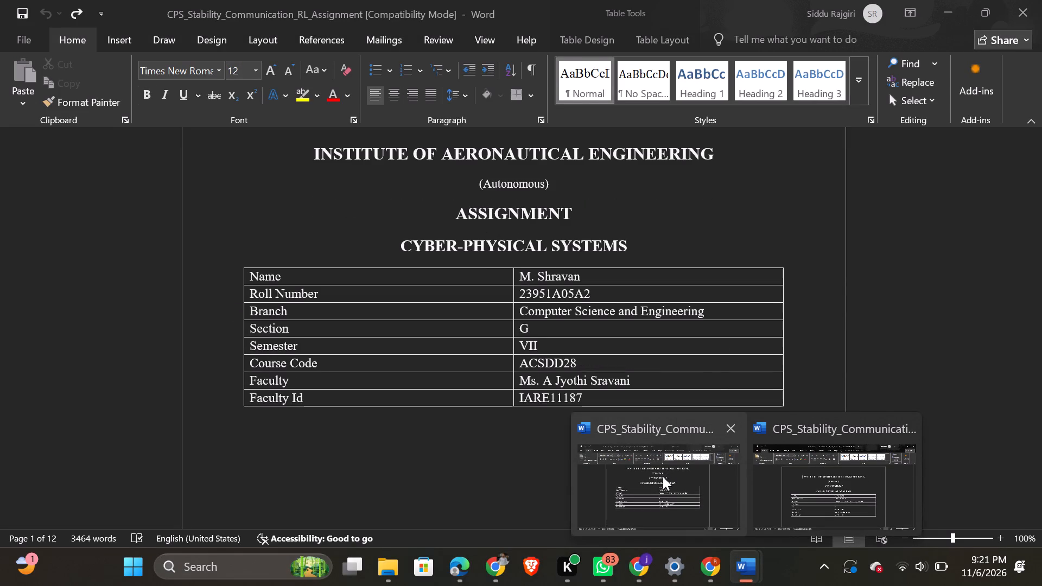
Look over the original CPS_Stability_Communication_RL_Assignment document and close its duplicate marked (1).
left_click(697, 494)
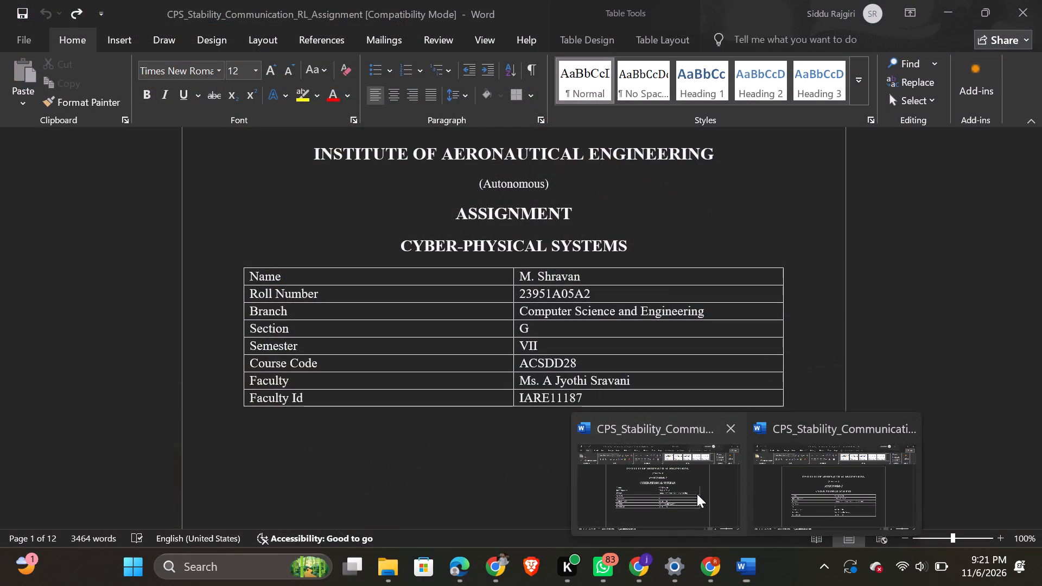
scroll(540, 403, "down", 13)
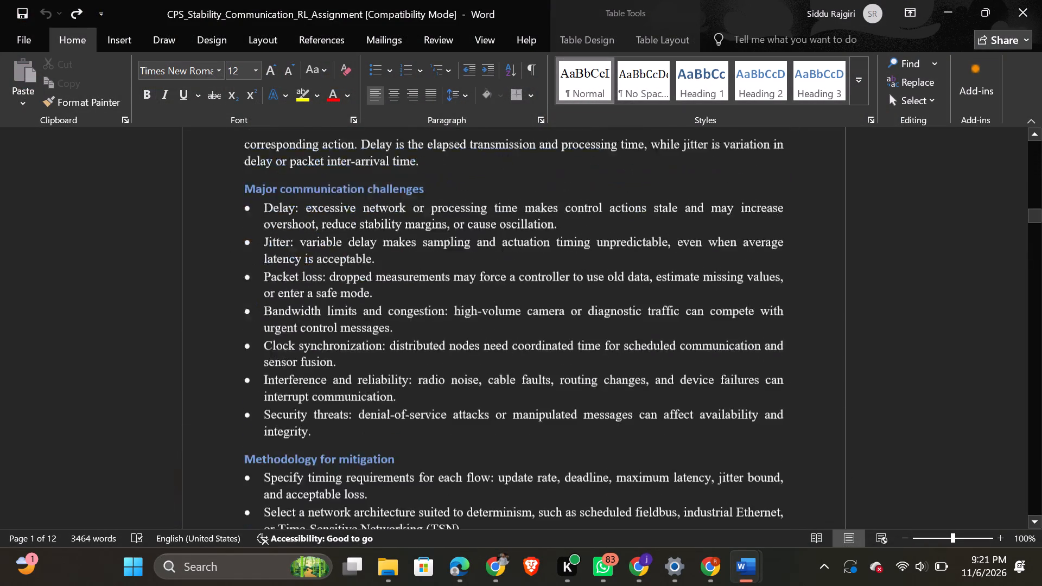
scroll(540, 403, "down", 2)
left_click(795, 507)
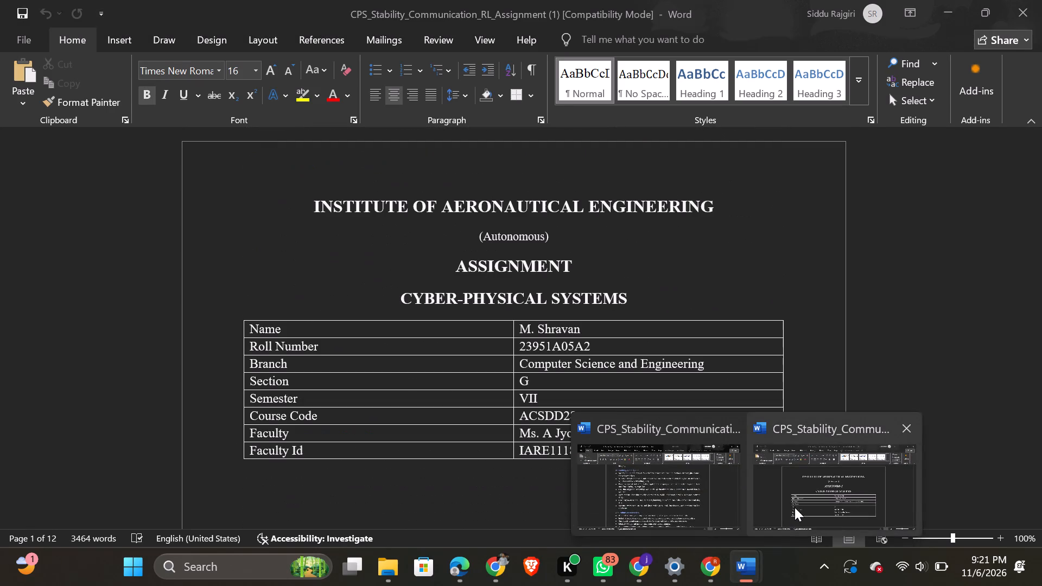
left_click(1024, 0)
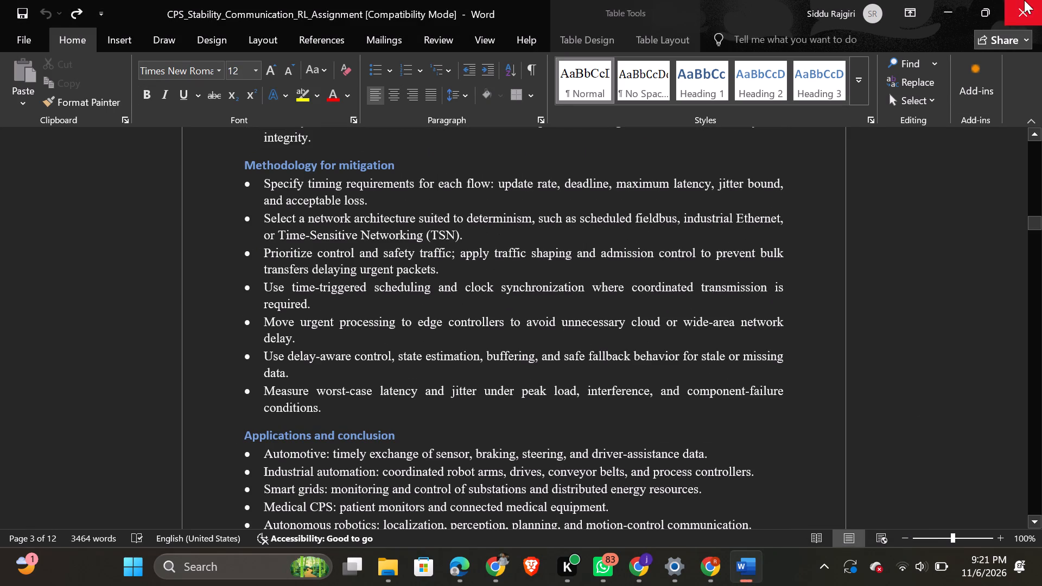
Recheck the cover page and first question of the CPS assignment, and open the Compiler_Design_Five_Questions document.
scroll(662, 193, "up", 15)
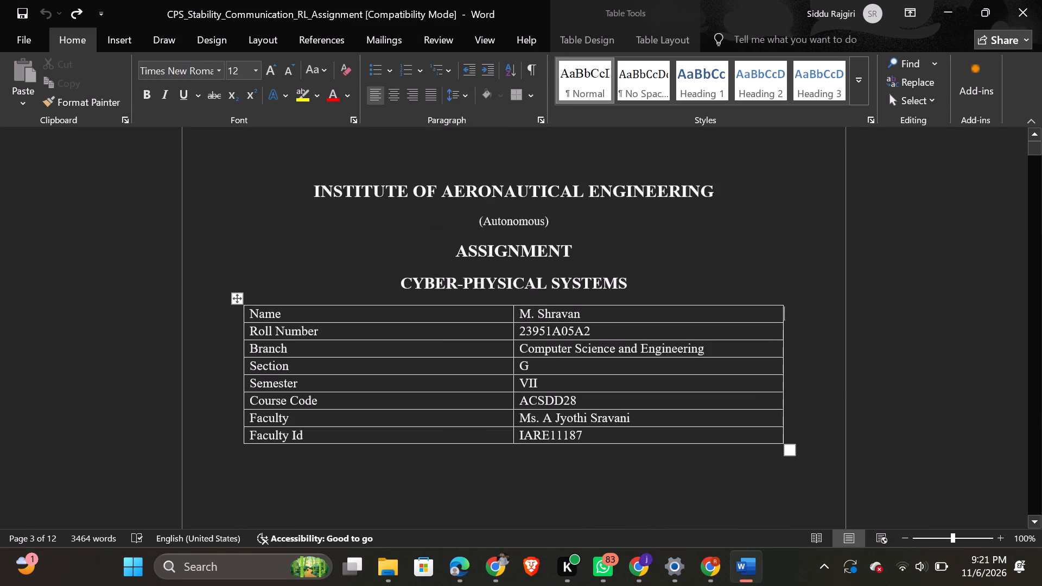
scroll(662, 193, "up", 2)
scroll(632, 345, "down", 7)
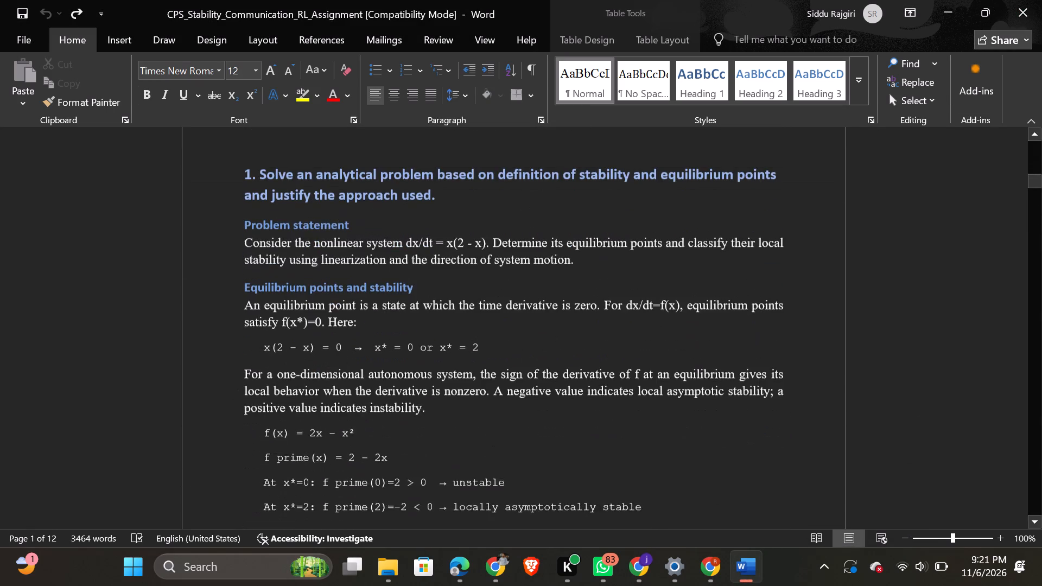
scroll(632, 345, "down", 1)
scroll(632, 345, "up", 2)
left_click(15, 31)
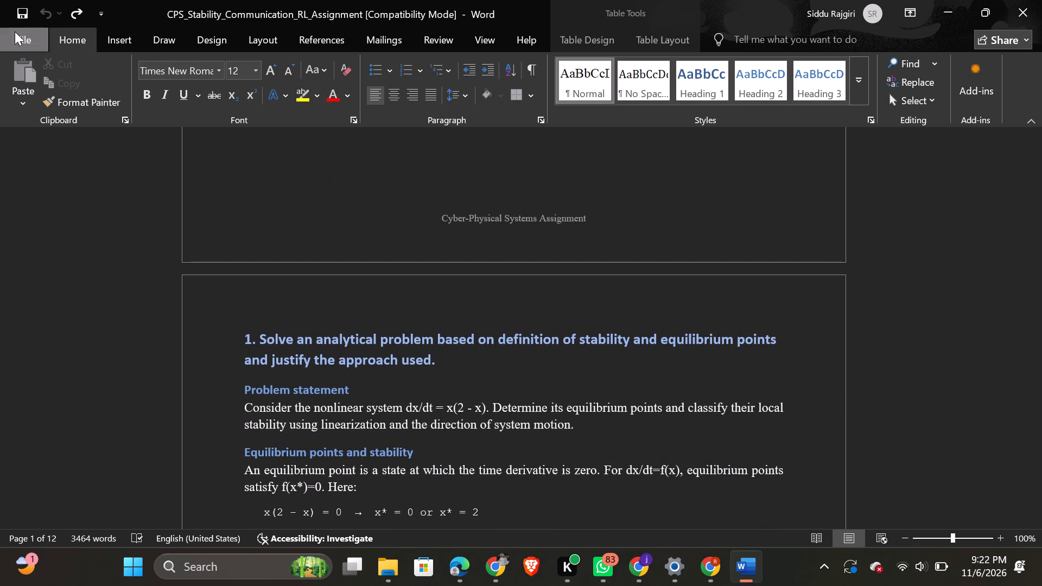
left_click(244, 432)
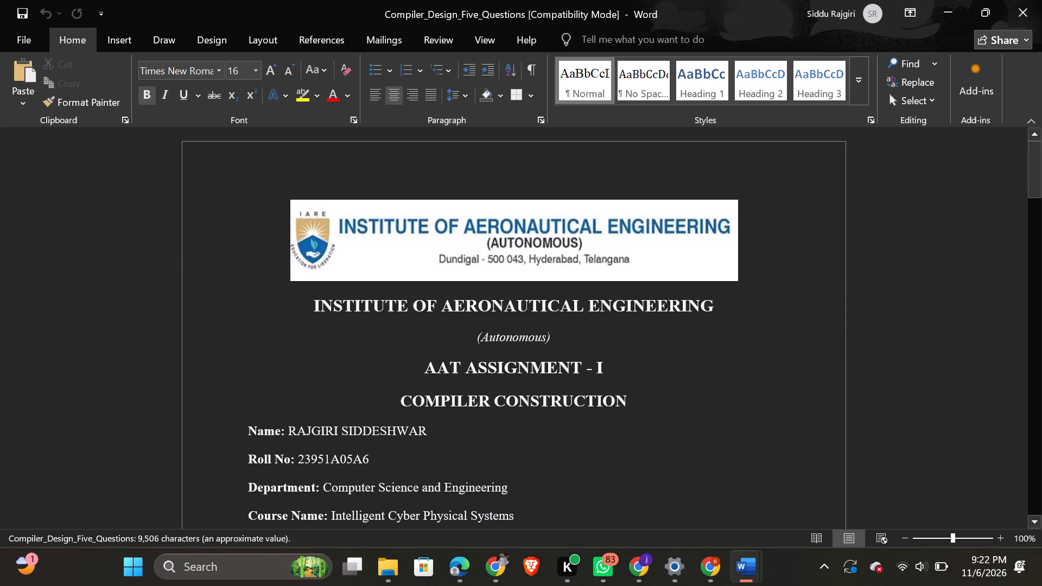
Copy the Compiler_Design_Five_Questions cover page text from the institute heading below the logo through the Semester line.
left_click_drag(319, 300, 378, 501)
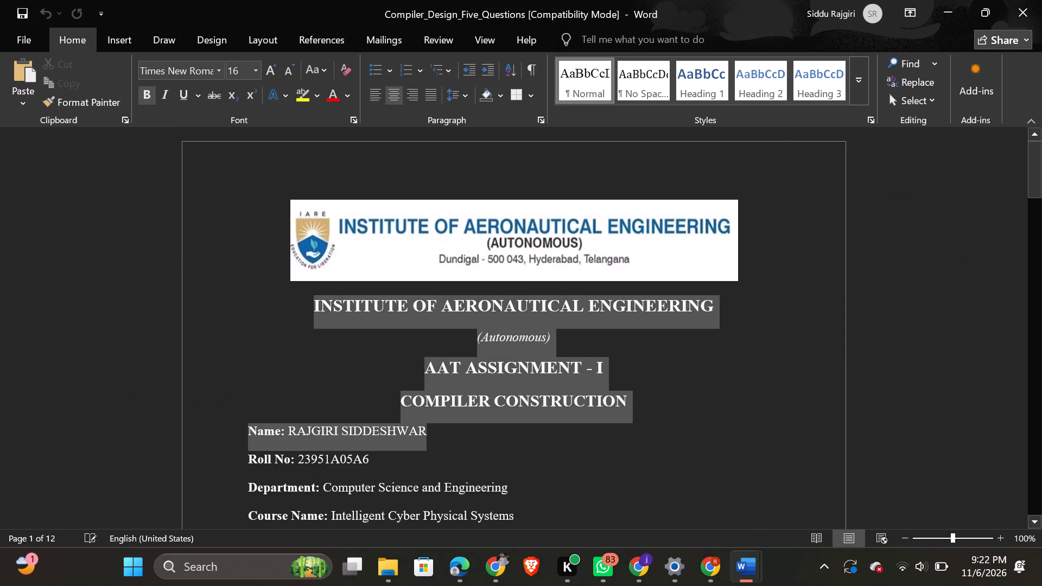
left_click_drag(378, 501, 354, 358)
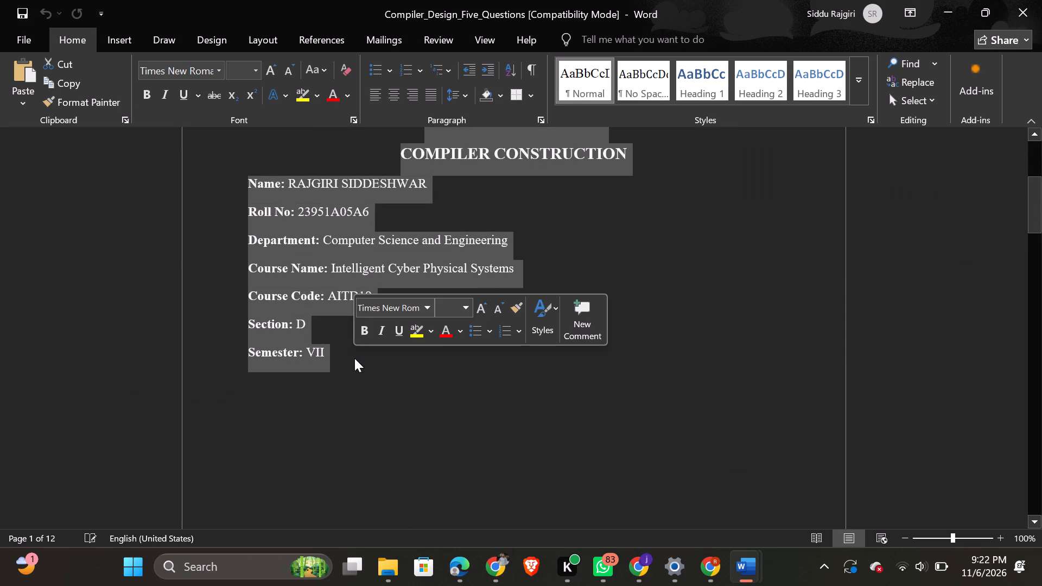
key("ctrl+c")
Replace the entire content of the CPS_Stability_Communication_RL_Assignment document with the copied cover page text.
key("alt+Tab")
scroll(404, 275, "up", 2)
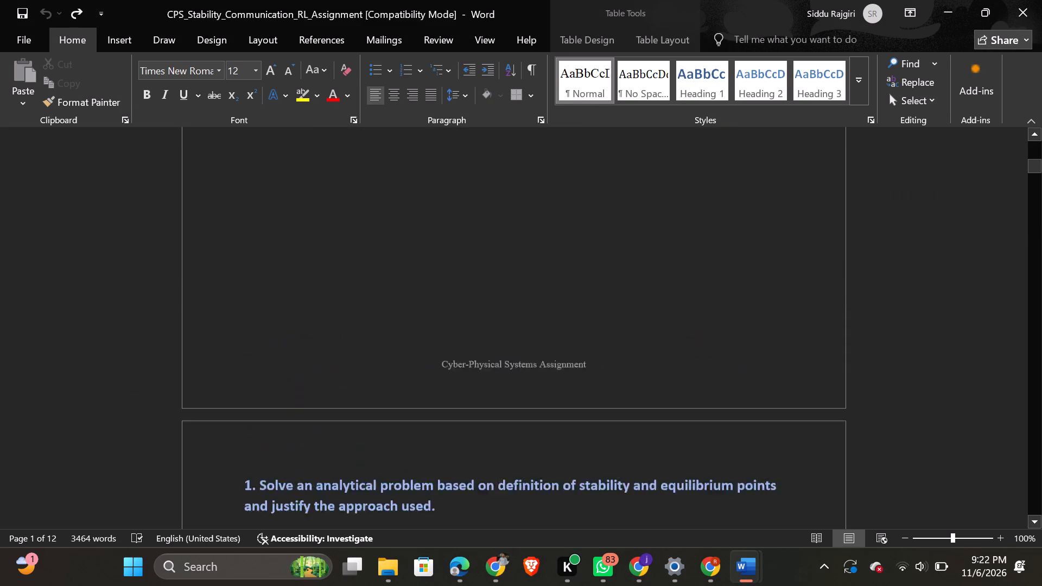
scroll(404, 275, "up", 3)
left_click(404, 275)
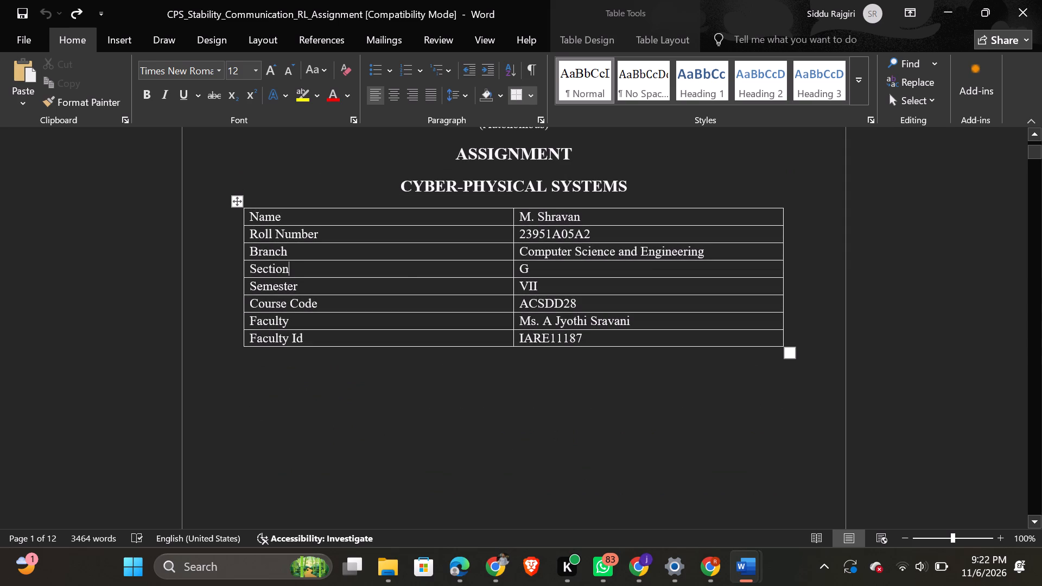
key("ctrl+a")
key("ctrl+v")
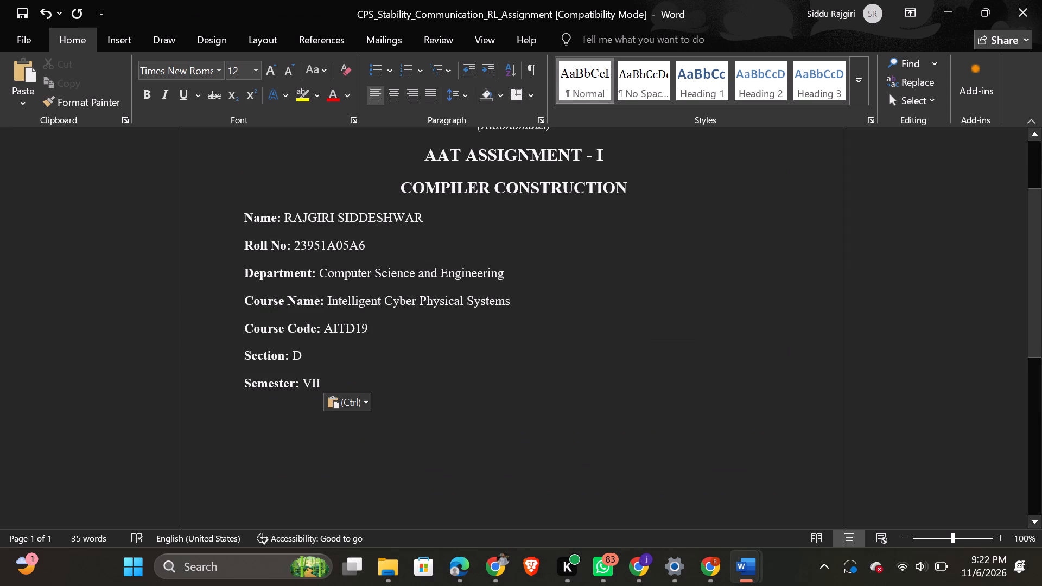
scroll(492, 327, "down", 1)
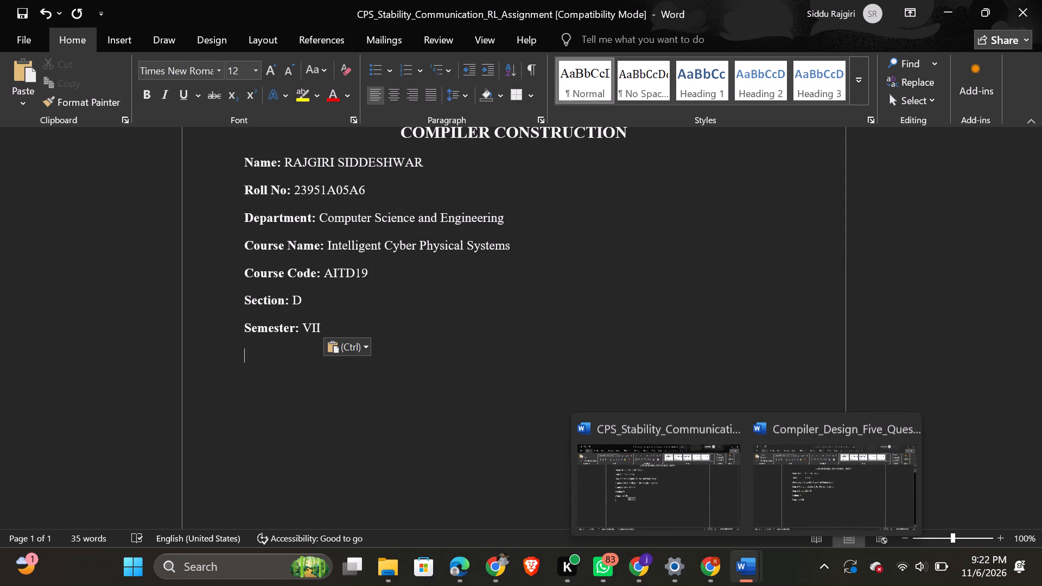
Examine the cover page and first question of Compiler_Design_Five_Questions against the pasted text.
left_click(676, 490)
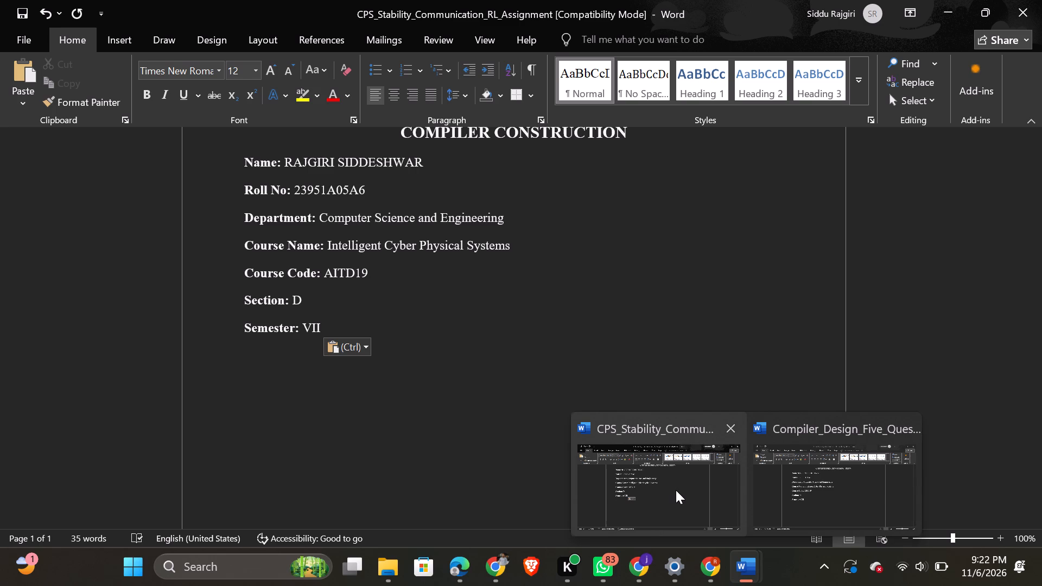
left_click(779, 512)
scroll(609, 439, "down", 5)
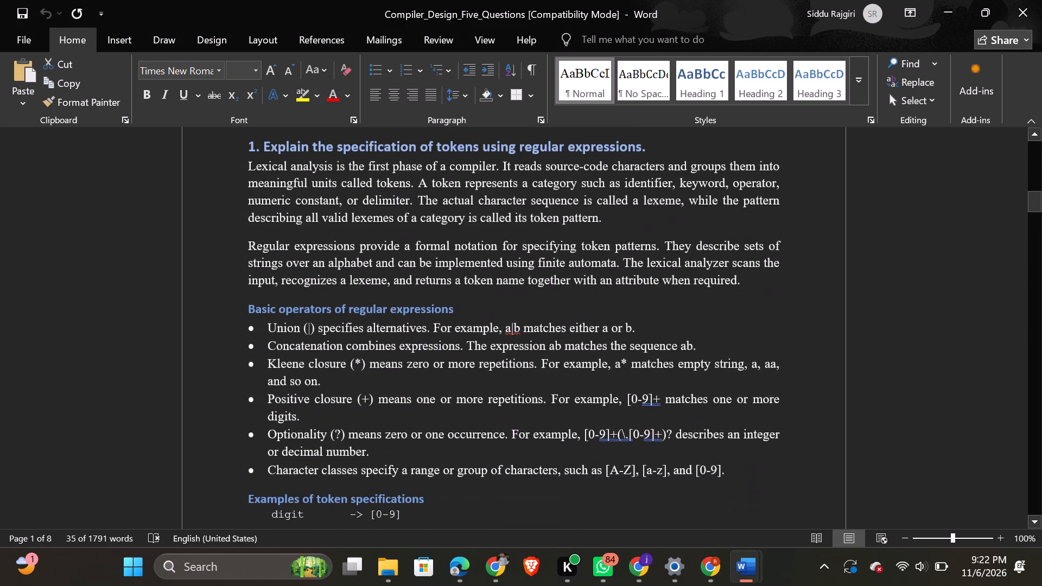
scroll(609, 439, "up", 3)
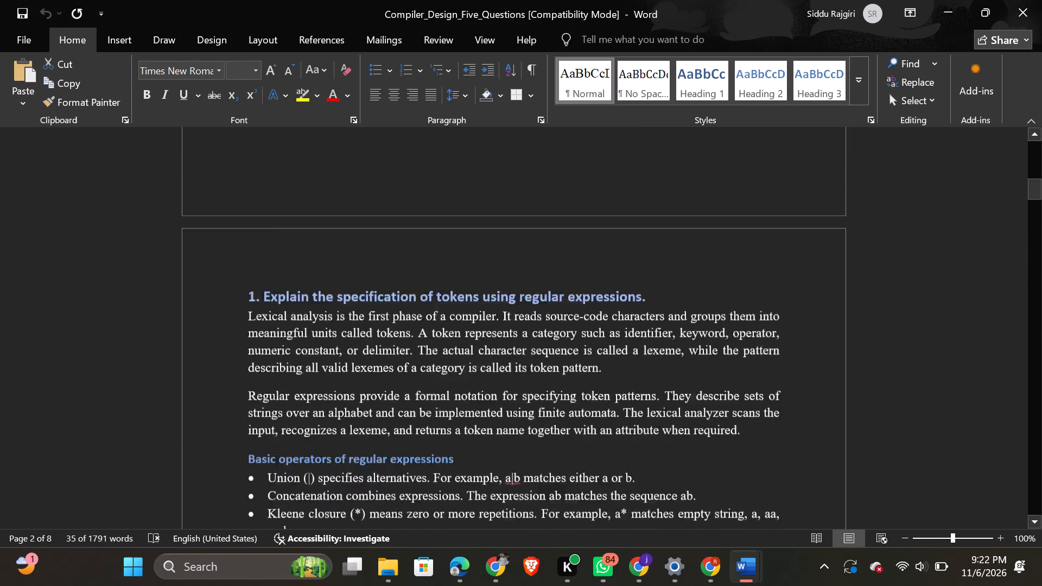
scroll(609, 439, "up", 4)
left_click(609, 439)
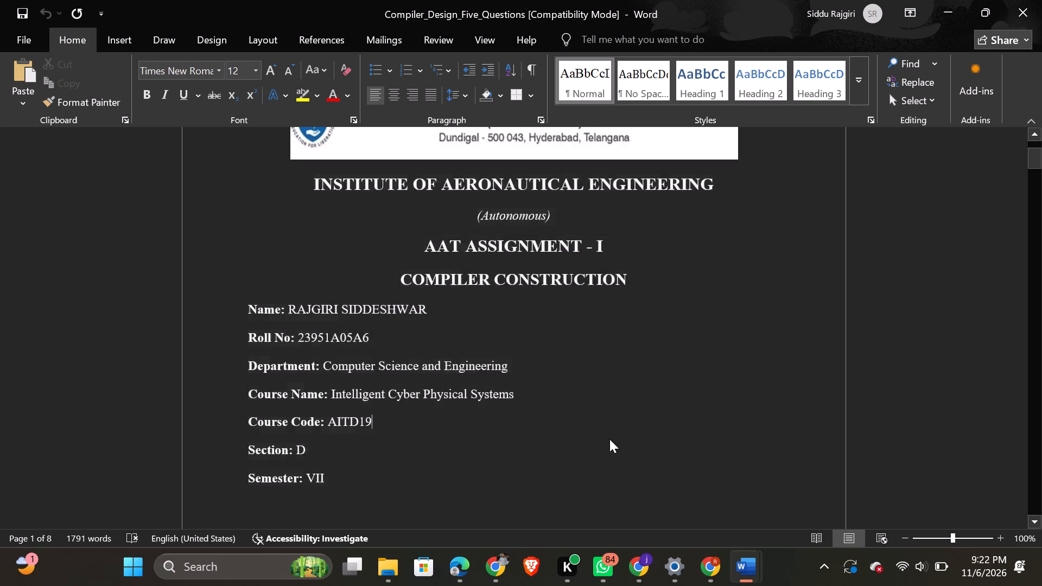
scroll(609, 439, "down", 7)
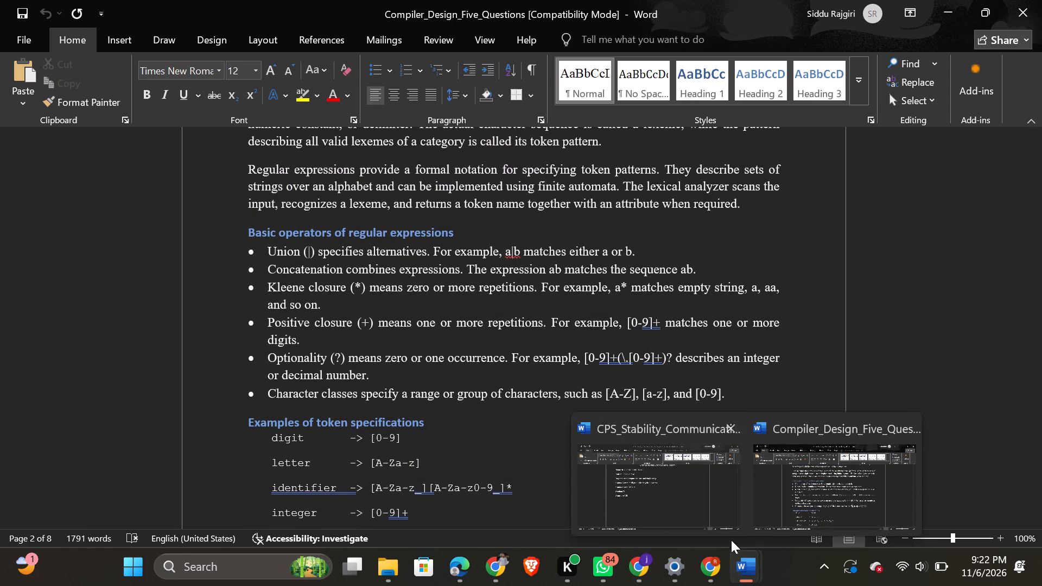
Return to the CPS_Stability_Communication_RL_Assignment document and check its pasted cover page and remaining content down to the footer.
left_click(682, 505)
scroll(537, 394, "up", 1)
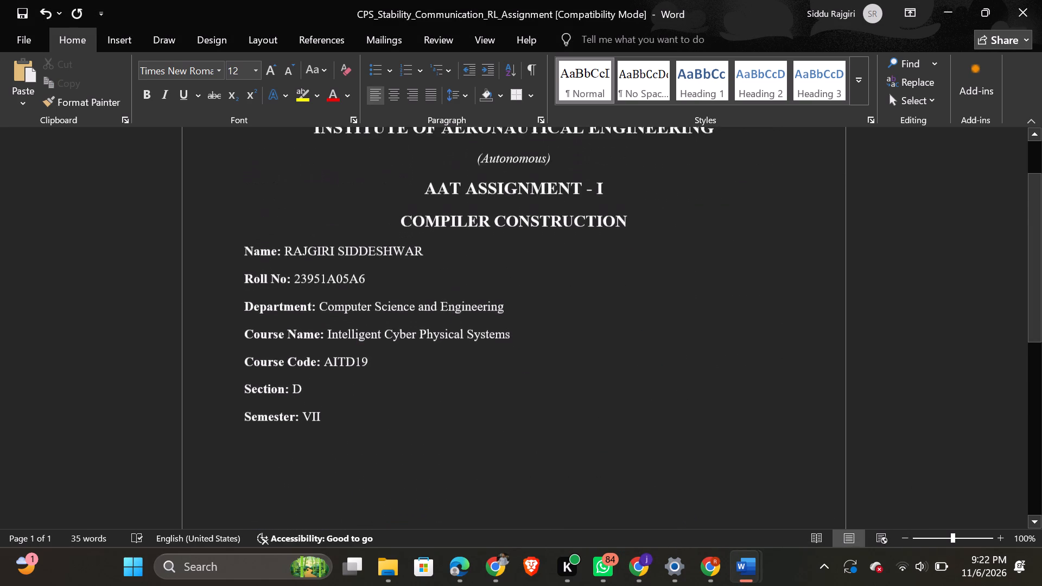
scroll(537, 394, "down", 8)
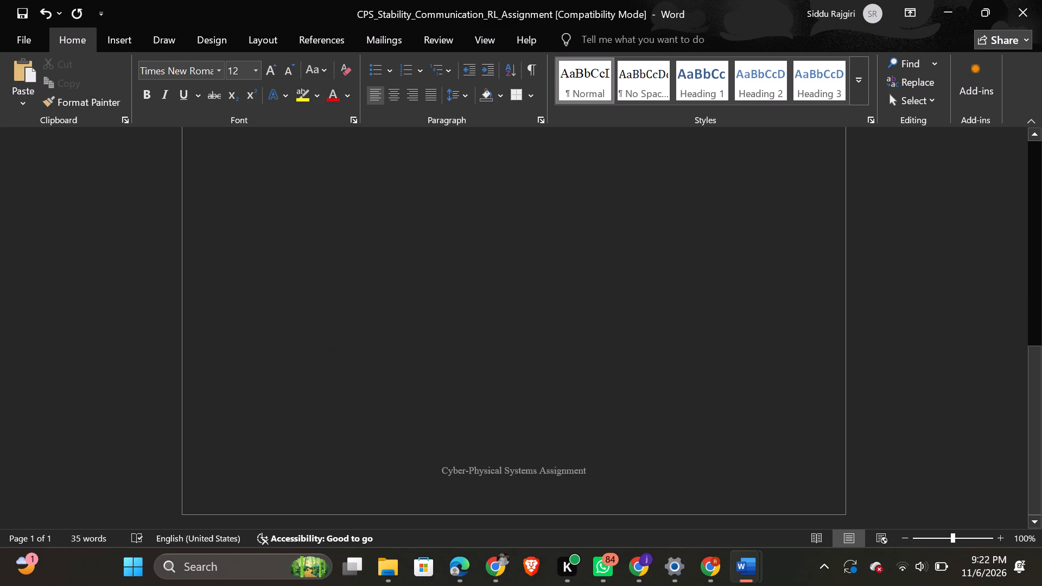
scroll(537, 394, "up", 20)
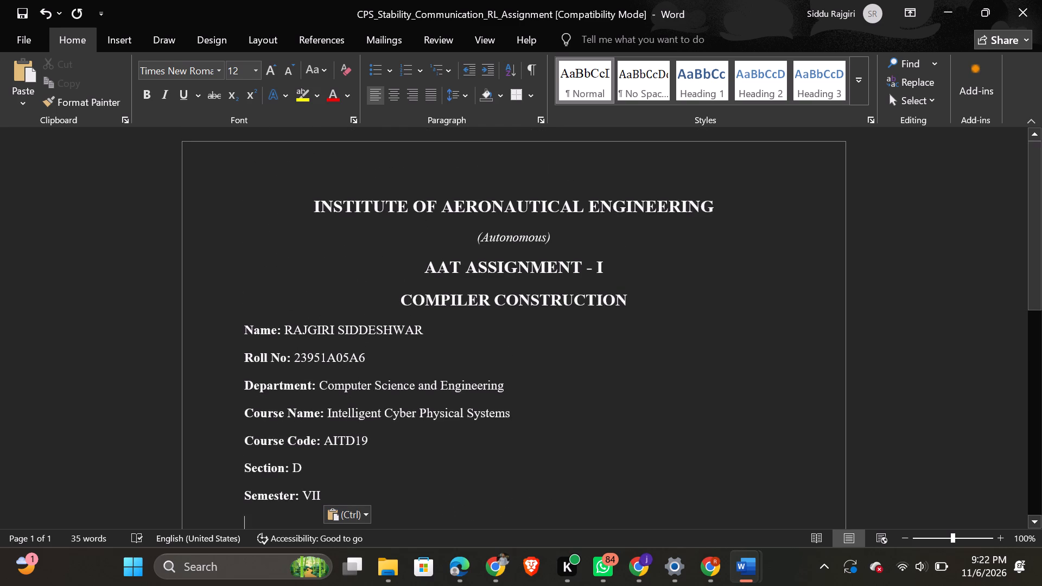
scroll(528, 317, "up", 2)
scroll(485, 367, "down", 8)
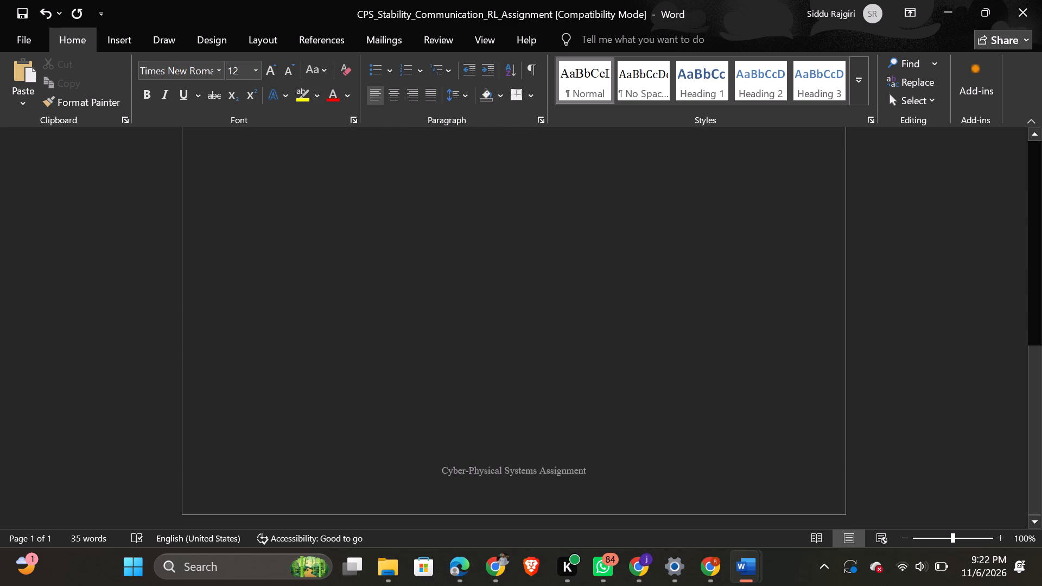
scroll(485, 367, "up", 9)
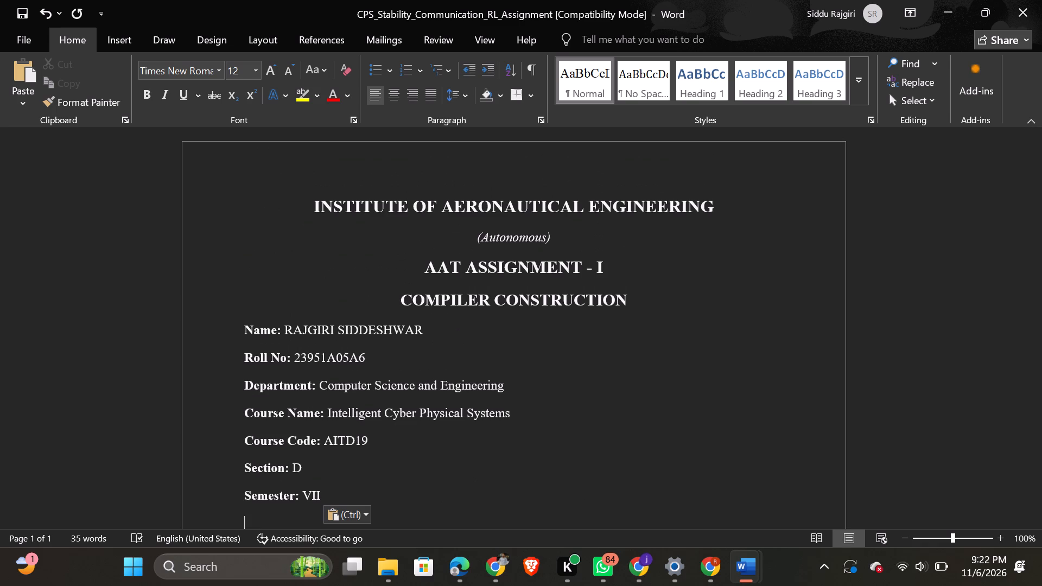
scroll(485, 367, "up", 2)
scroll(485, 367, "down", 2)
scroll(485, 367, "up", 3)
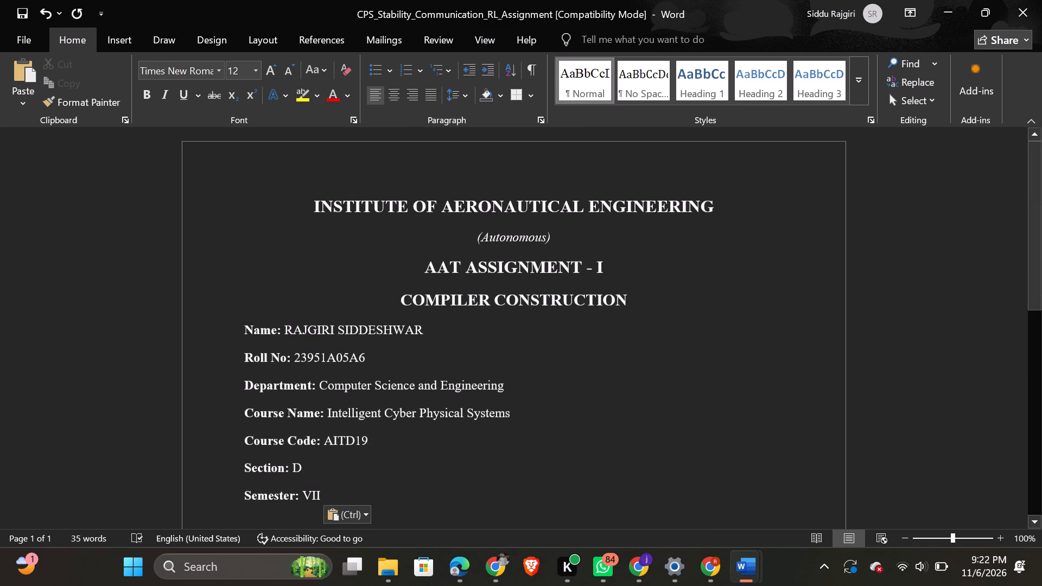
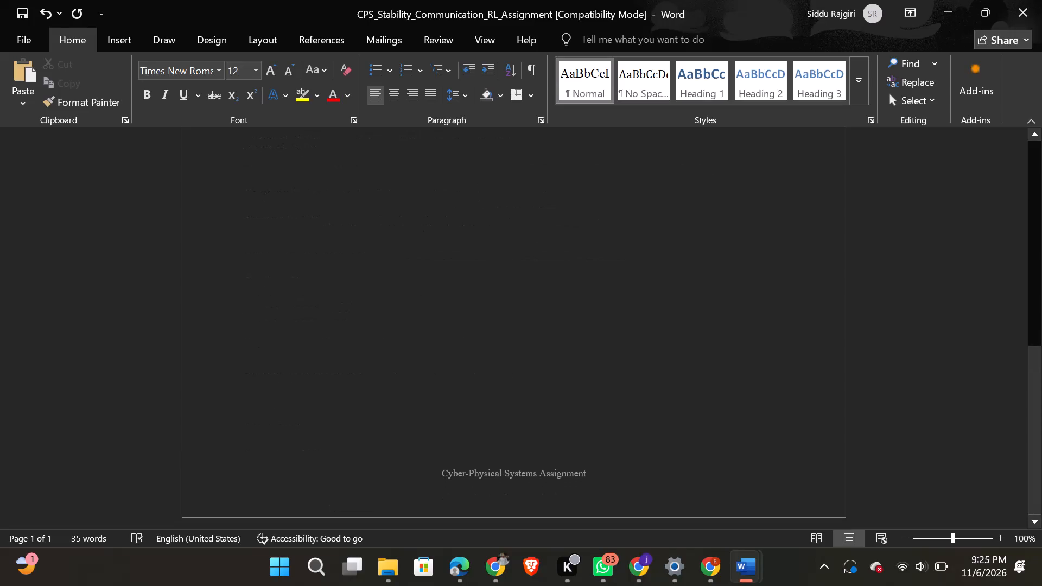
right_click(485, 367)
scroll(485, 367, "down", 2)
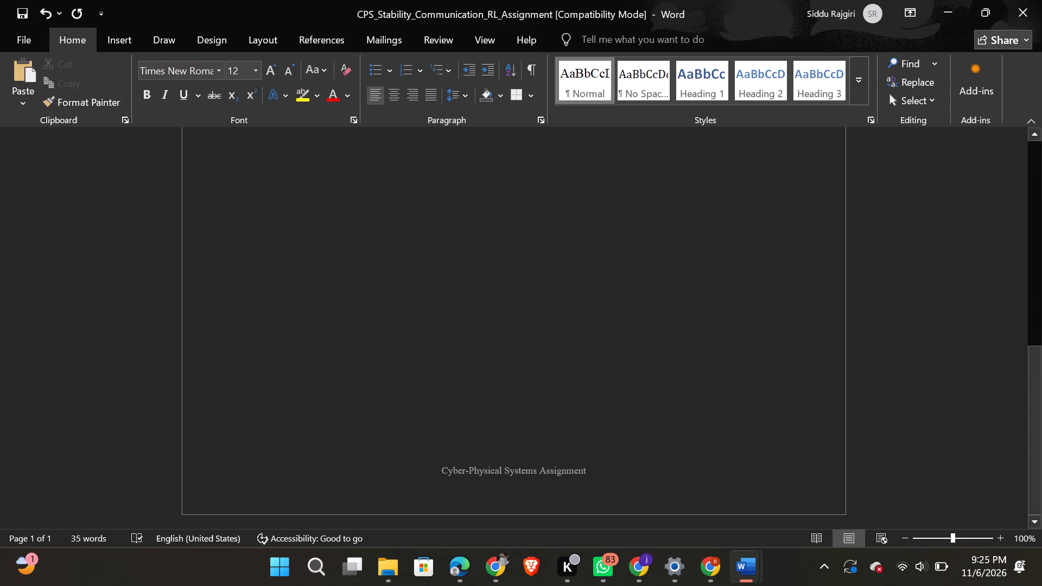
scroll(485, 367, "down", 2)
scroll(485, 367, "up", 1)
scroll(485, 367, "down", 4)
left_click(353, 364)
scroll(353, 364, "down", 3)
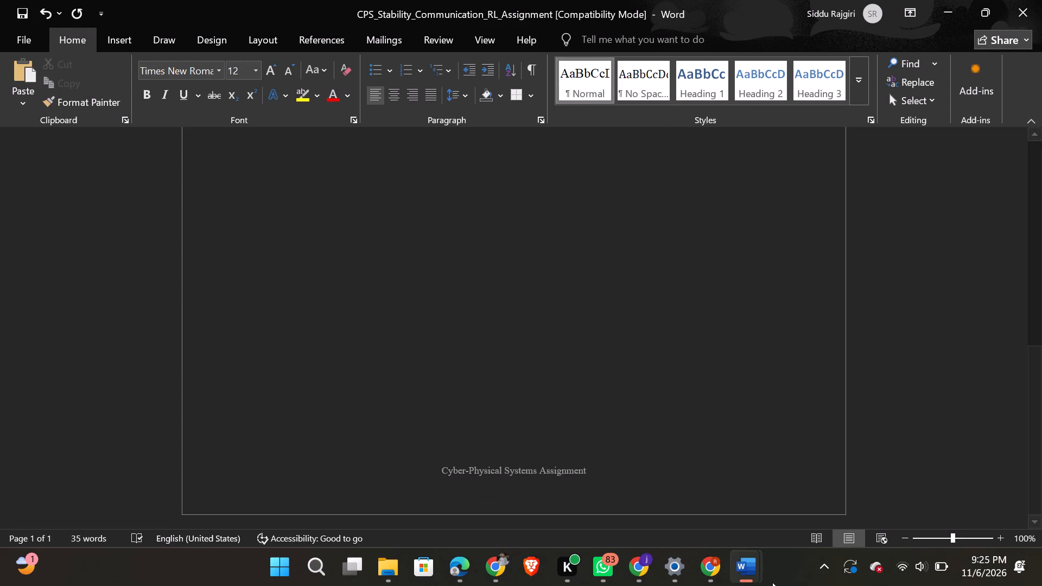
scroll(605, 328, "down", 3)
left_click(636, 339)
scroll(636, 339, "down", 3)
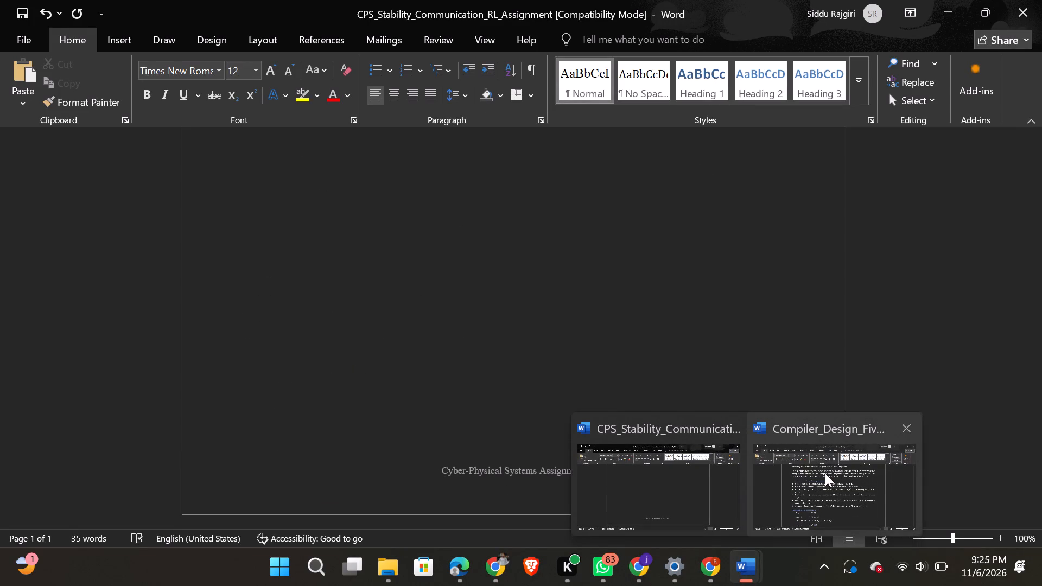
Switch to the Compiler_Design_Five_Questions document and examine its cover page down to the start of the first question.
left_click(825, 473)
scroll(657, 367, "up", 4)
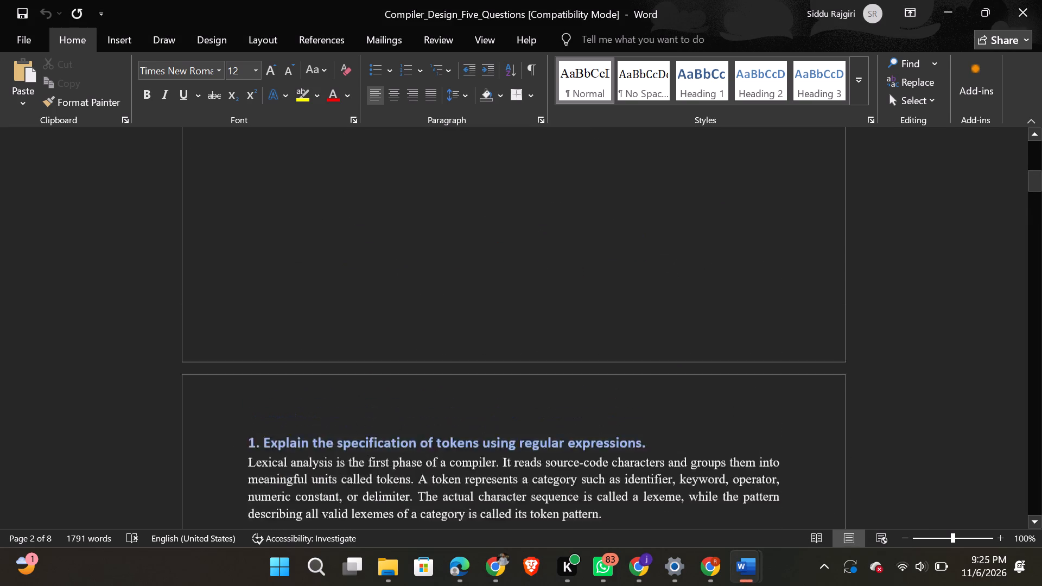
scroll(657, 367, "up", 5)
scroll(657, 367, "down", 2)
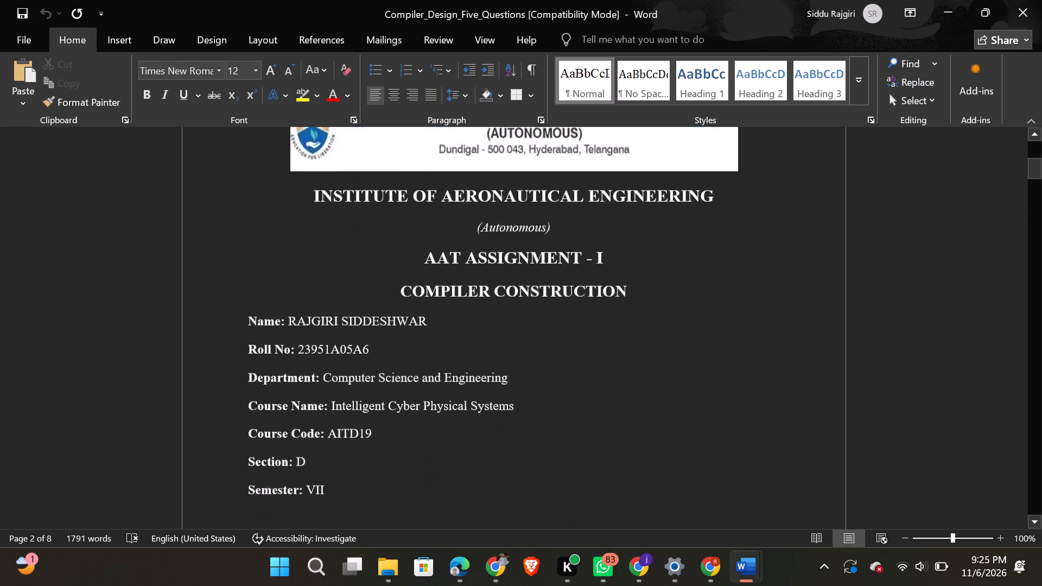
scroll(657, 367, "down", 3)
scroll(657, 367, "up", 3)
scroll(657, 367, "down", 1)
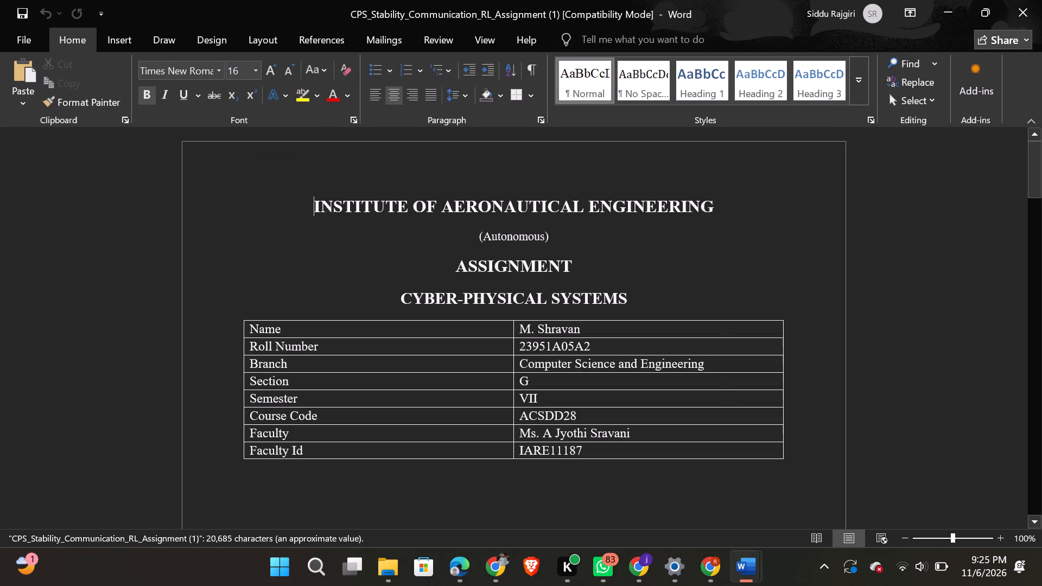
Delete the original cover page headings and the whole student details table from CPS_Stability_Communication_RL_Assignment (1), keeping the answers.
scroll(582, 375, "down", 5)
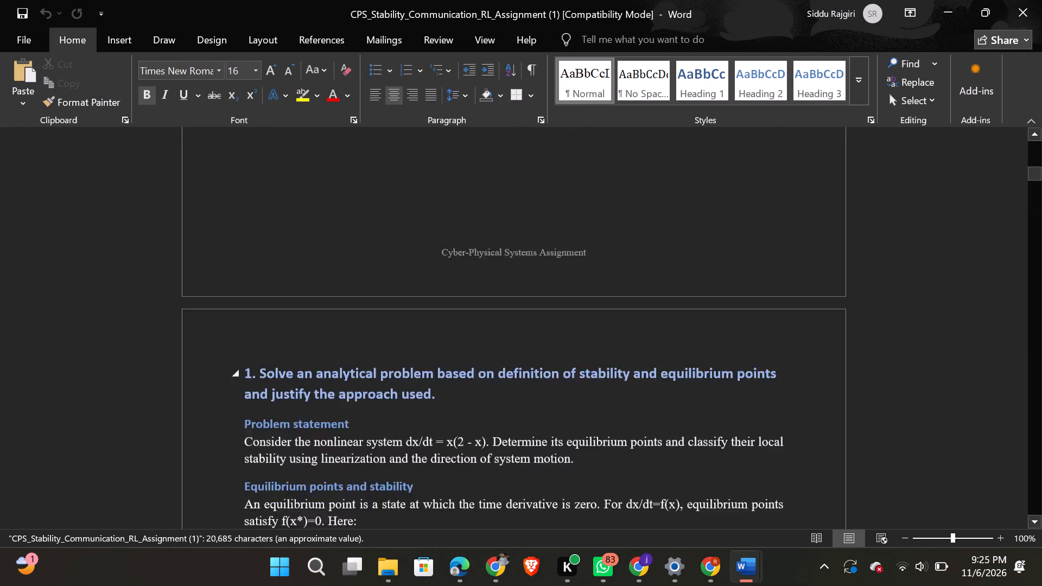
scroll(582, 375, "down", 2)
scroll(582, 375, "up", 4)
scroll(480, 307, "up", 1)
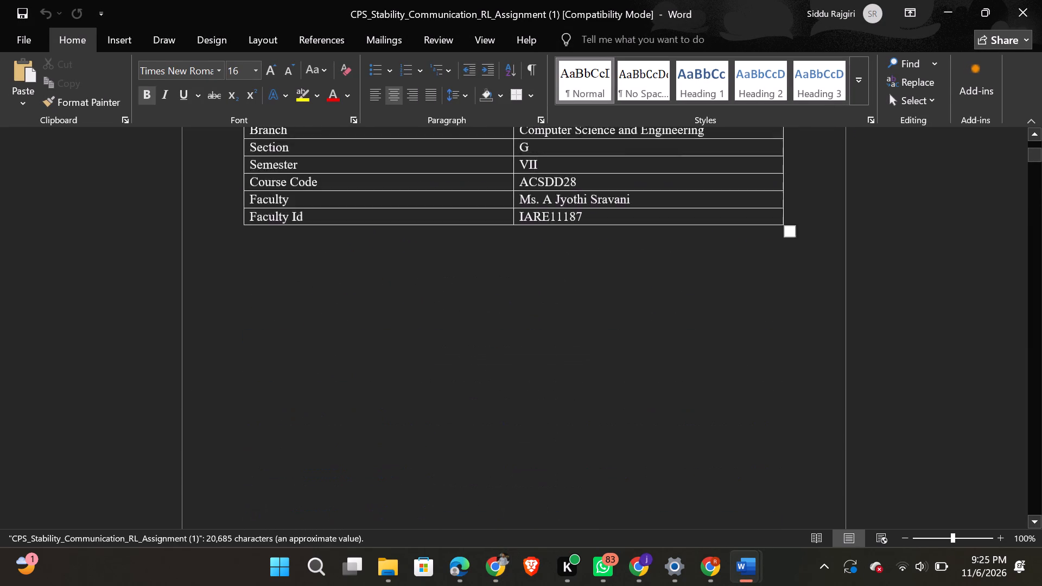
scroll(480, 307, "up", 2)
left_click(443, 323)
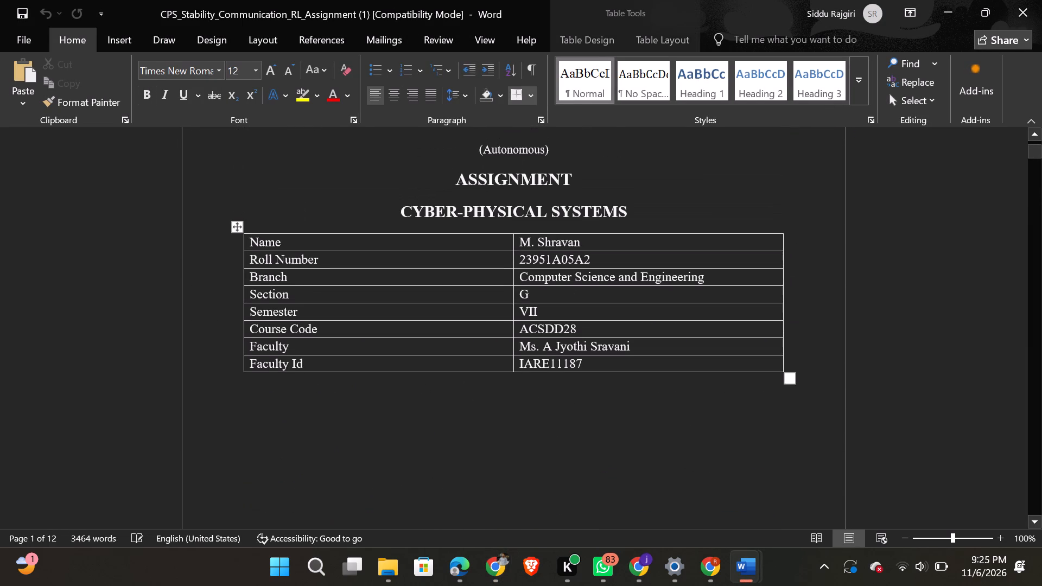
scroll(444, 315, "up", 1)
left_click_drag(315, 198, 645, 392)
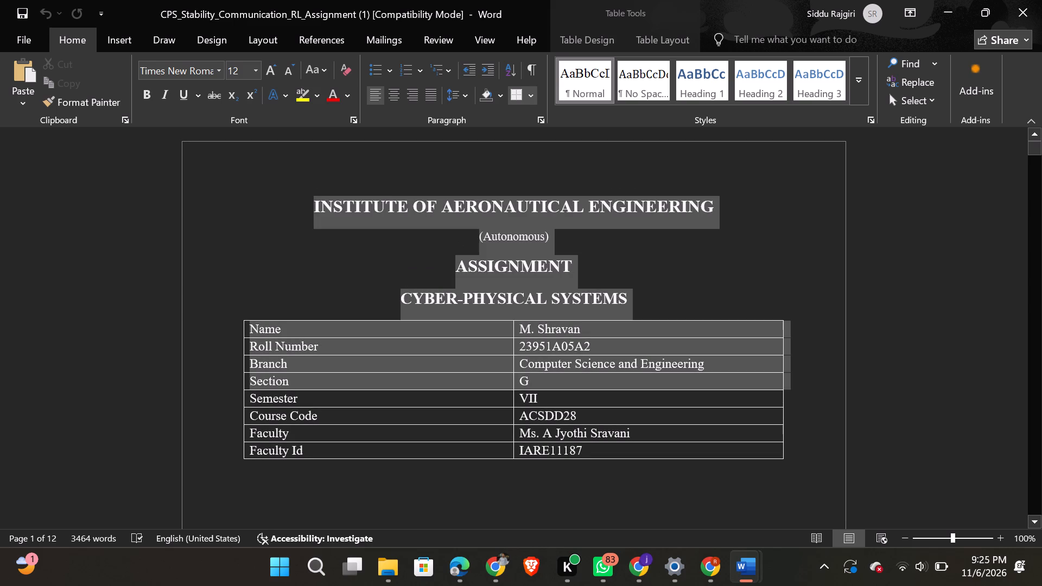
left_click_drag(645, 392, 784, 446)
key("BackSpace")
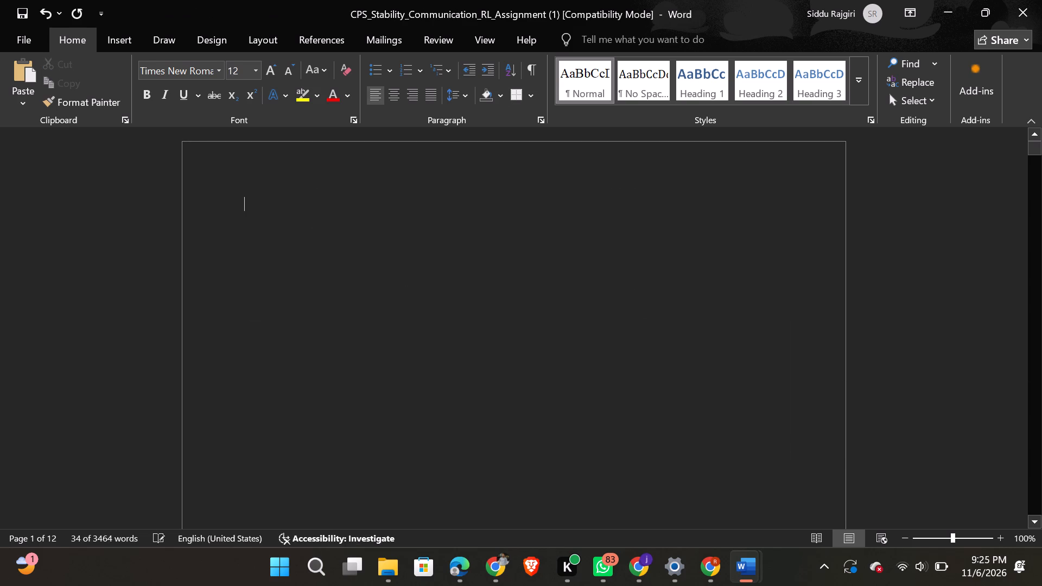
Copy the Compiler_Design_Five_Questions cover text from the institute heading through the Section line into the emptied cover page of CPS_Stability_Communication_RL_Assignment (1).
key("alt+Tab")
scroll(478, 345, "up", 2)
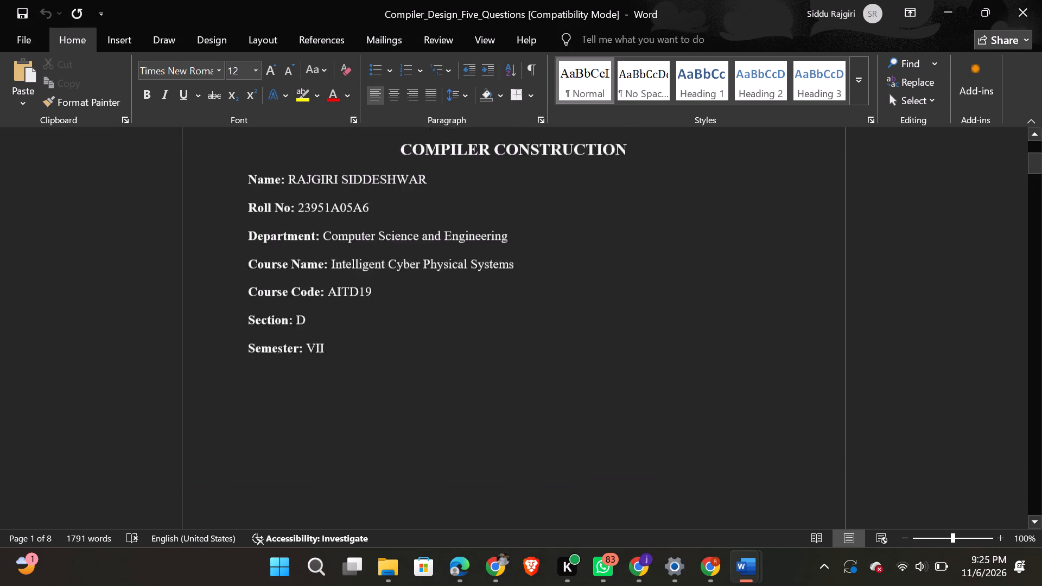
scroll(386, 150, "up", 1)
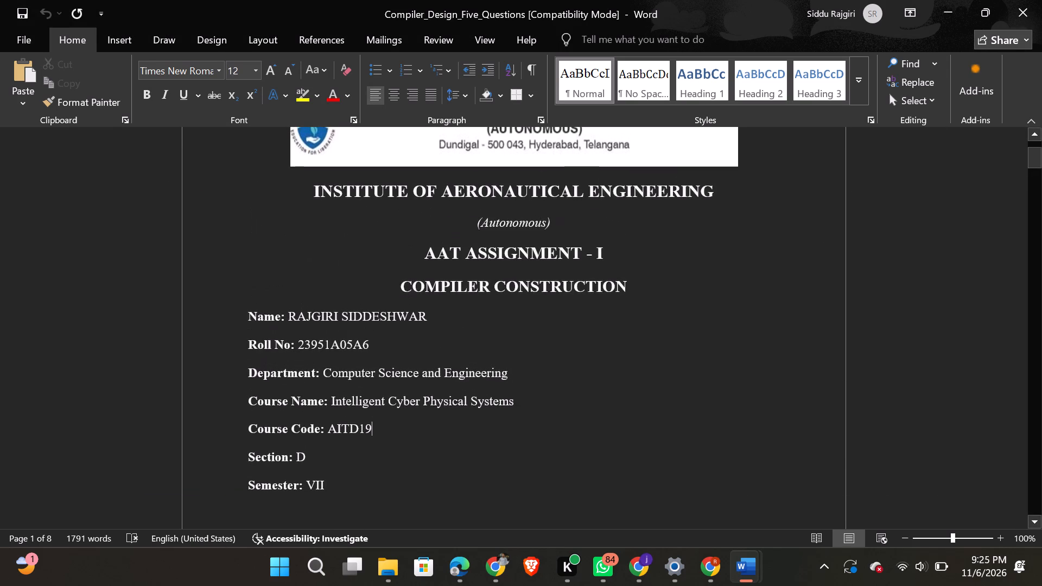
scroll(322, 260, "up", 1)
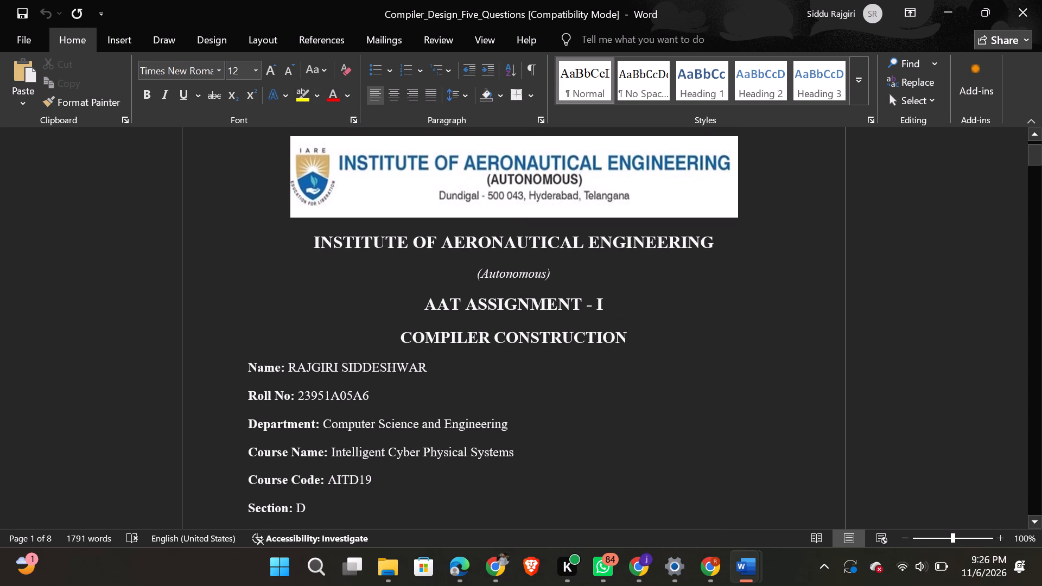
left_click_drag(306, 237, 359, 511)
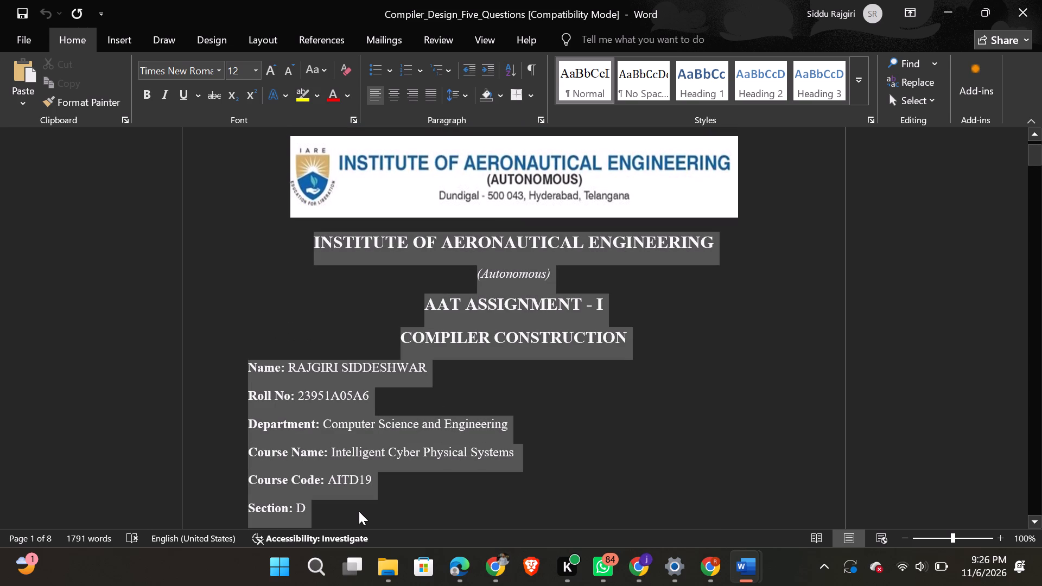
key("ctrl+c")
key("alt+Tab")
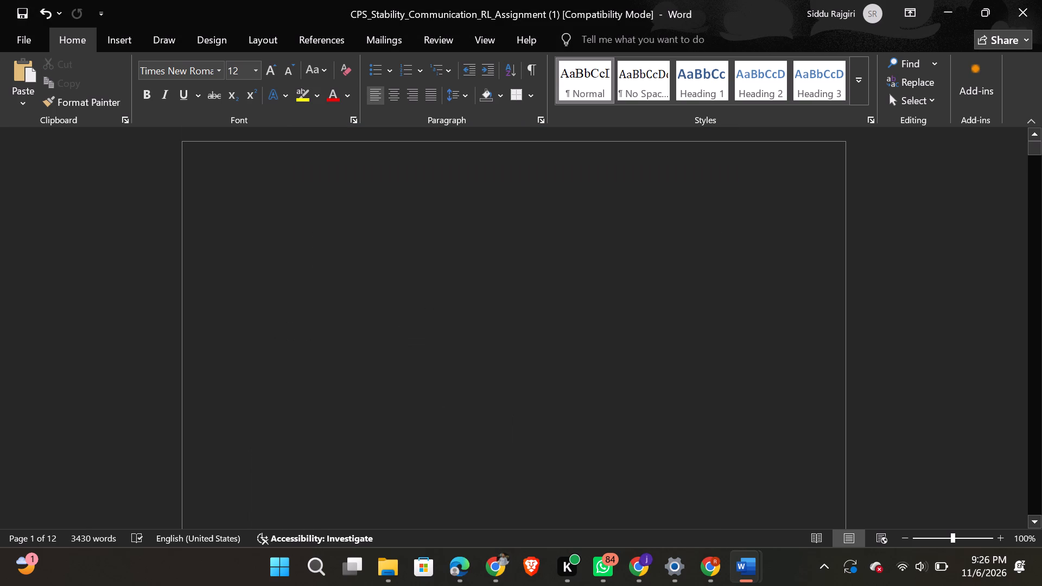
key("ctrl+v")
scroll(456, 463, "down", 1)
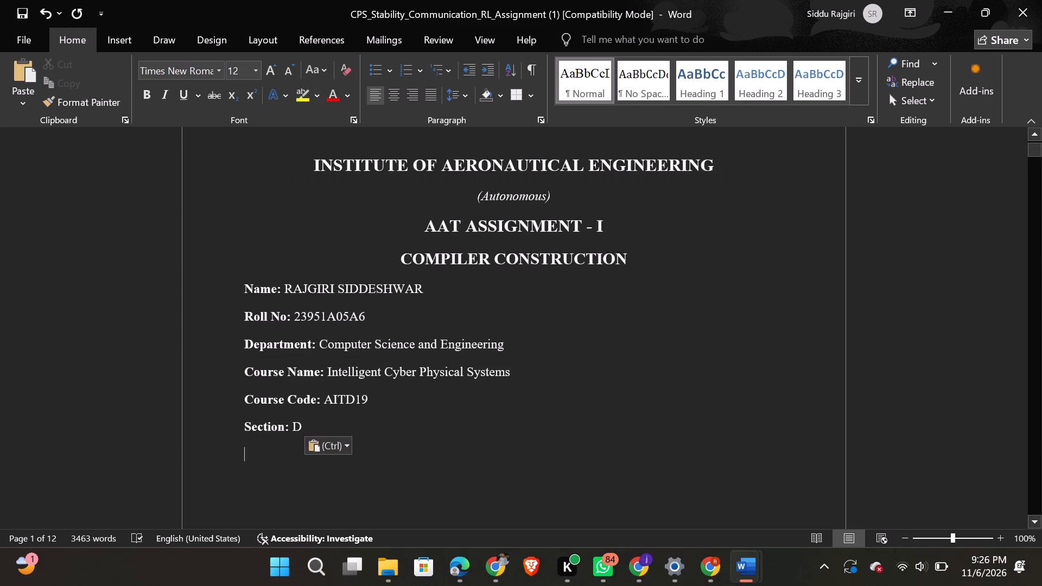
scroll(484, 406, "up", 1)
Copy the institute logo banner picture from the Compiler_Design_Five_Questions cover page and return to CPS_Stability_Communication_RL_Assignment (1).
key("alt+Tab")
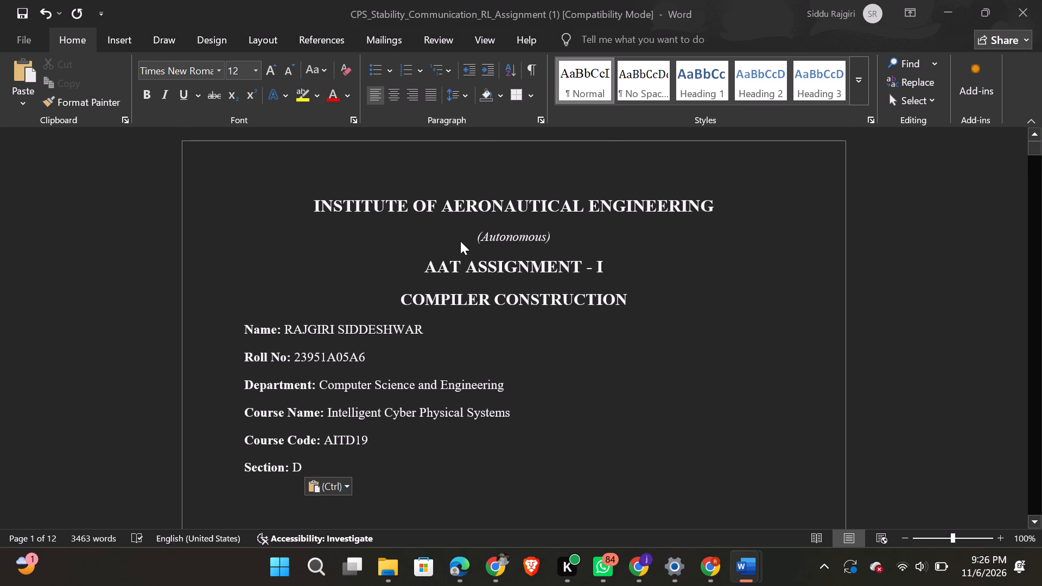
scroll(460, 241, "up", 1)
left_click(437, 188)
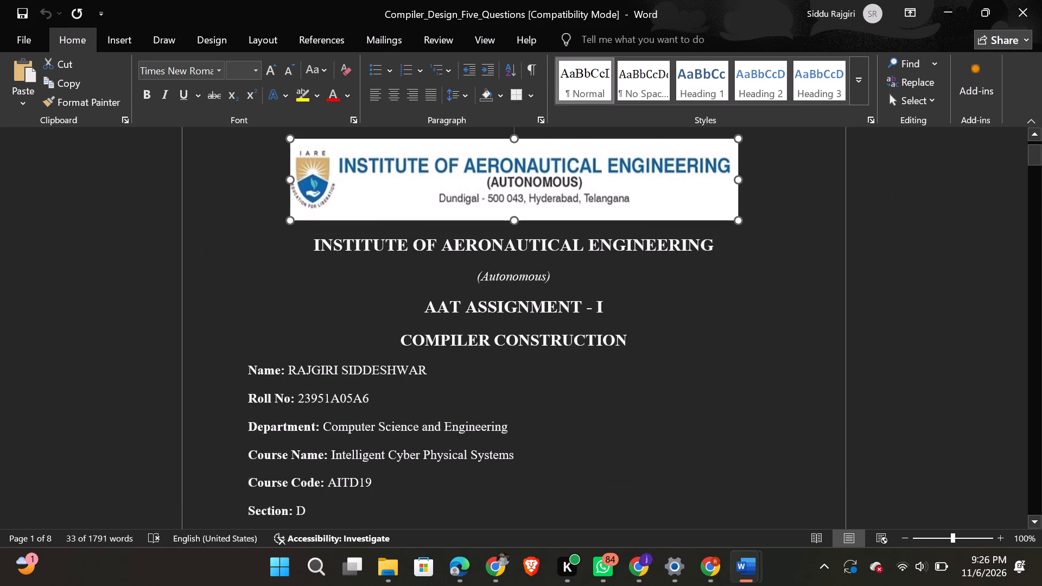
left_click(437, 188)
key("ctrl+c")
key("alt+Tab")
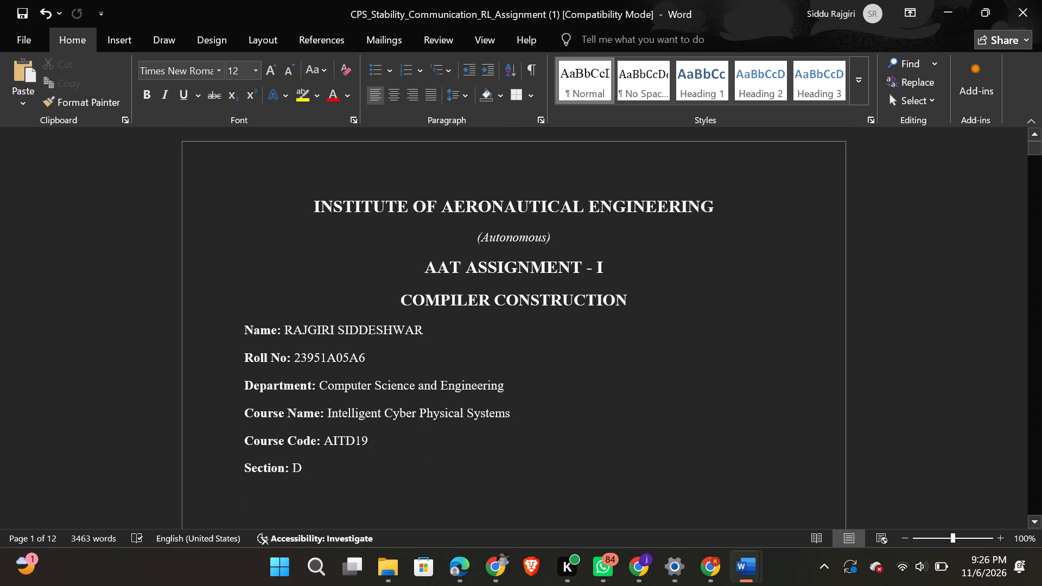
Insert blank lines above the INSTITUTE OF AERONAUTICAL ENGINEERING heading and paste the copied logo banner there.
left_click(310, 199)
key("Return")
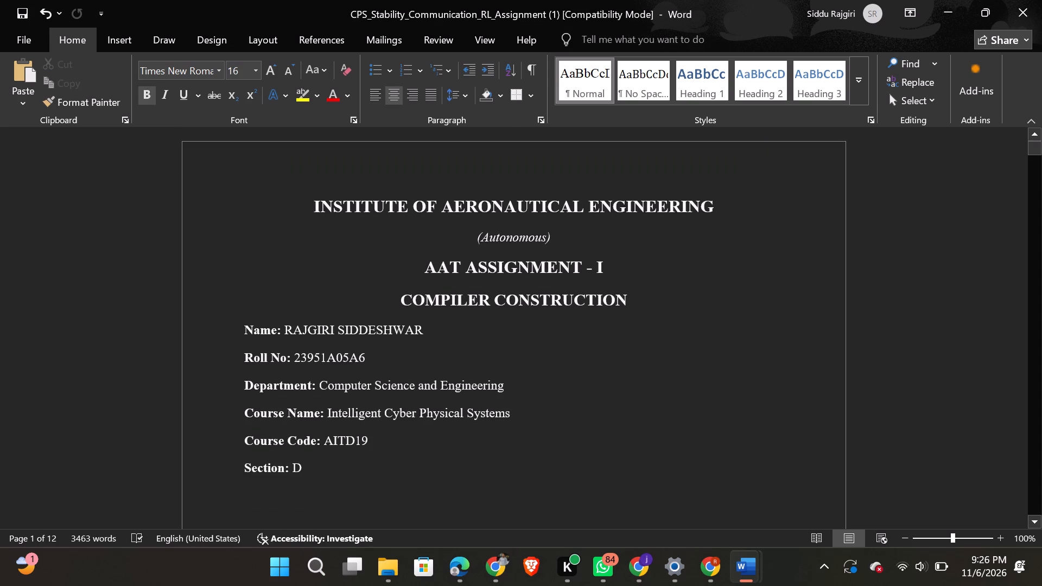
key("Return")
key("Return")
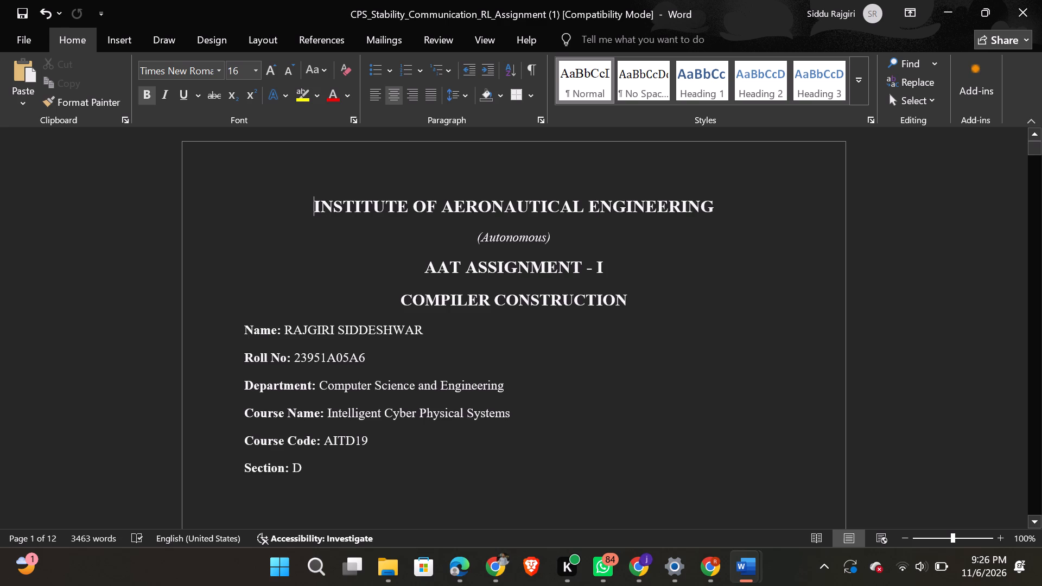
left_click(326, 232)
key("Return")
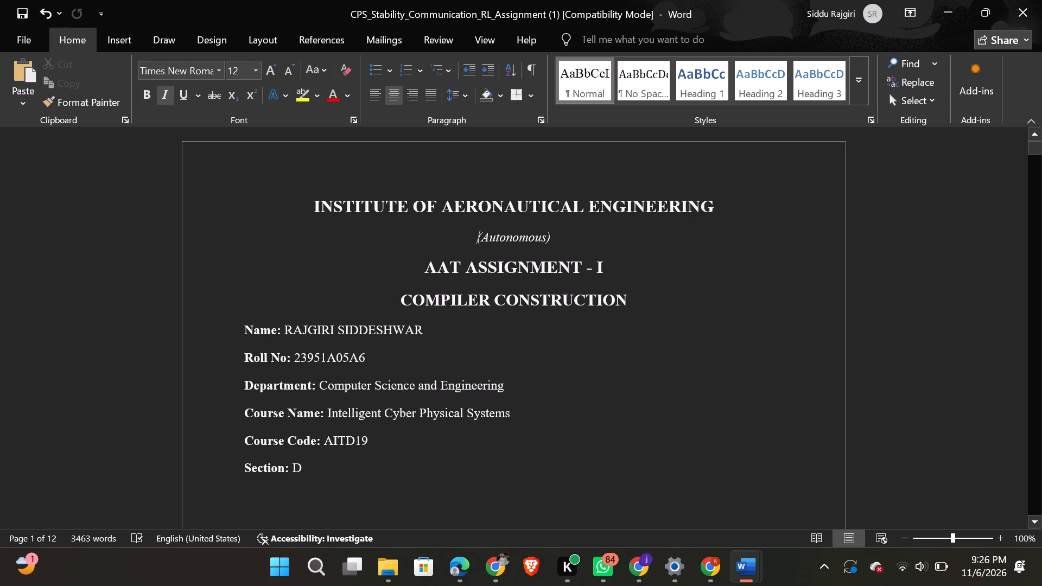
left_click(311, 206)
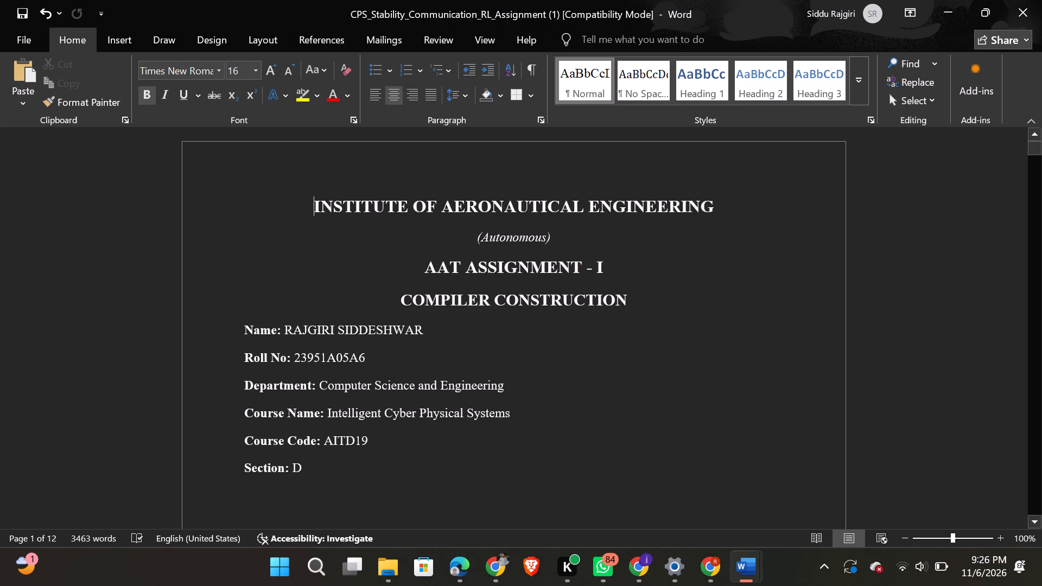
key("Return")
key("alt+Tab")
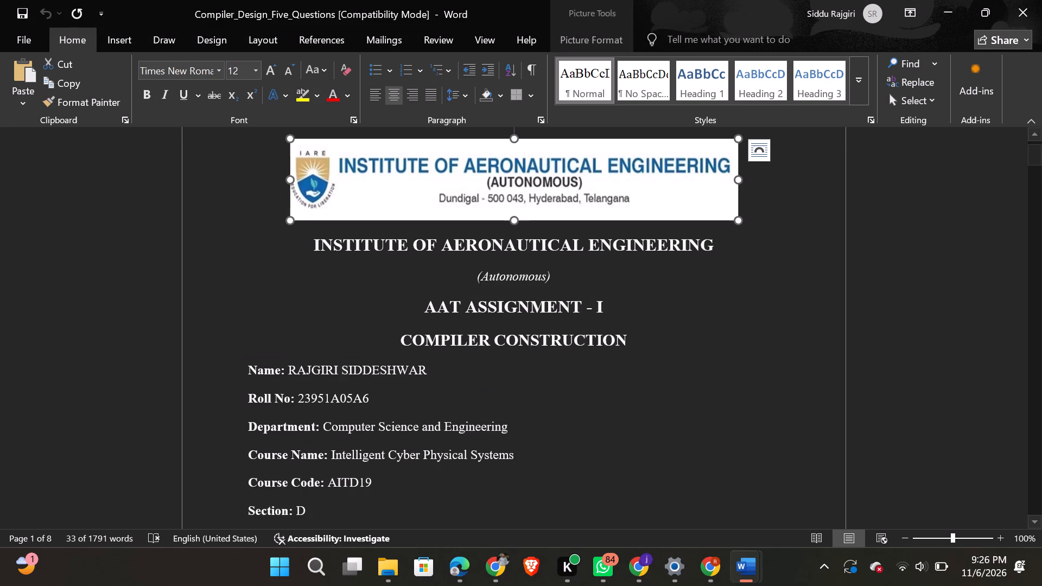
key("alt+Tab")
key("Return")
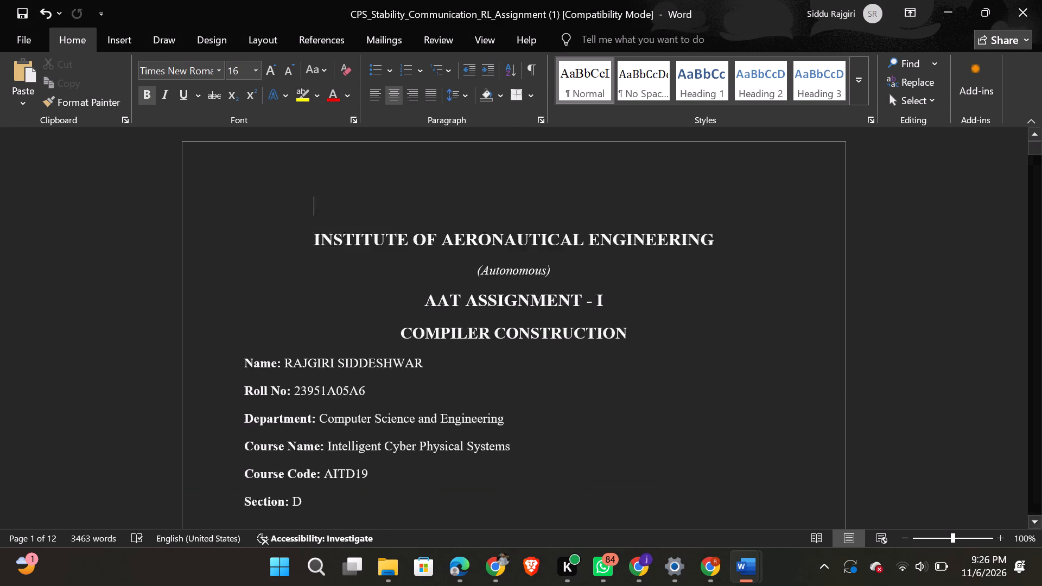
key("Return")
key("Up")
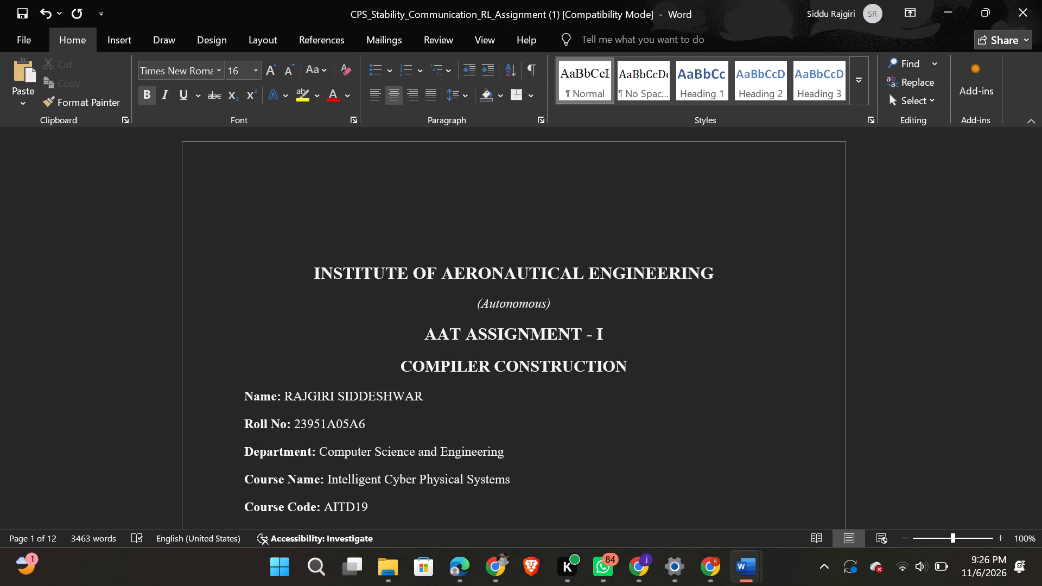
key("ctrl+v")
scroll(481, 309, "down", 2)
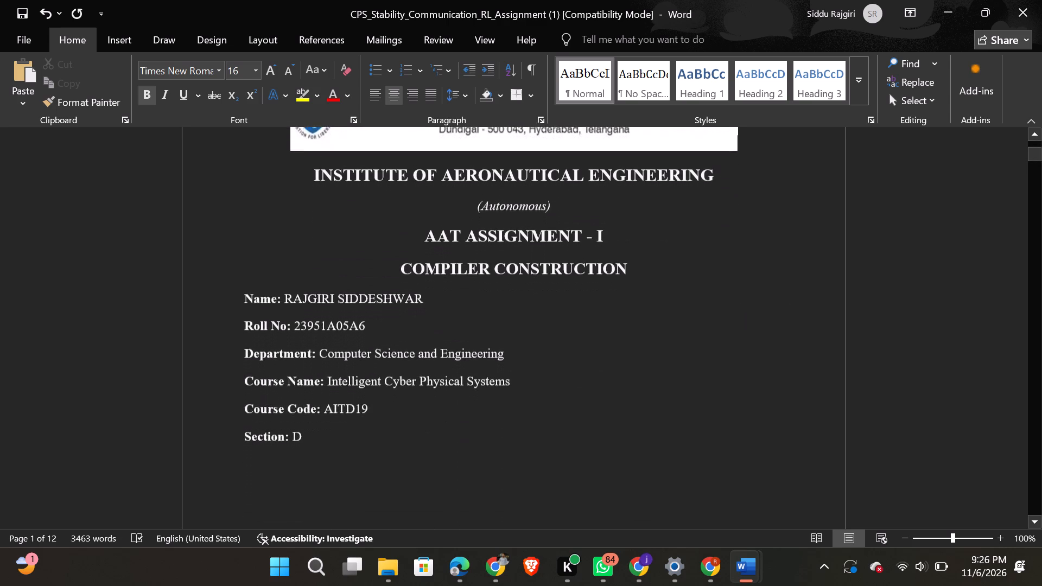
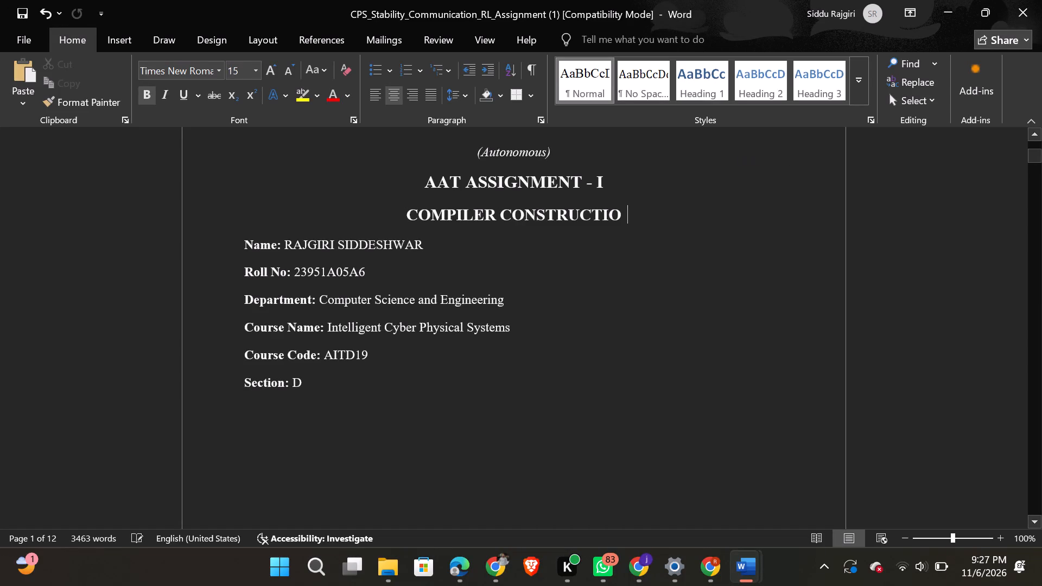
Replace the COMPILER CONSTRUCTION subject line on the cover page with INTELLIGENT CYBER PHYSICAL SYSTEMS.
key("BackSpace")
key("BackSpace")
key("BackSpace")
key("BackSpace")
key("BackSpace")
key("BackSpace")
key("BackSpace")
key("BackSpace")
key("BackSpace")
key("BackSpace")
key("BackSpace")
key("BackSpace")
key("BackSpace")
key("BackSpace")
key("BackSpace")
key("BackSpace")
key("BackSpace")
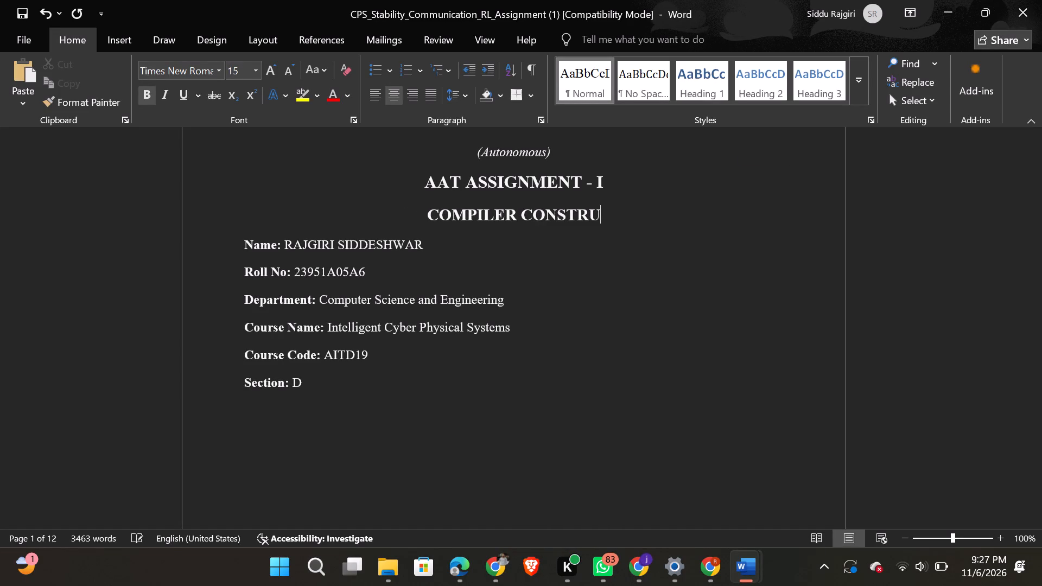
key("BackSpace")
key("BackSpace")
key("BackSpace")
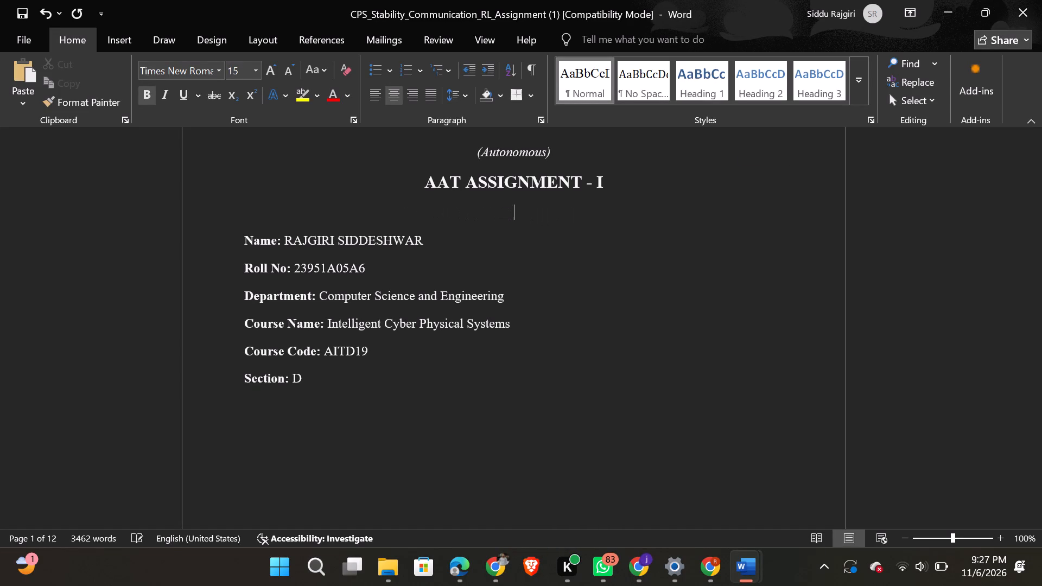
type("INTE")
type("LL")
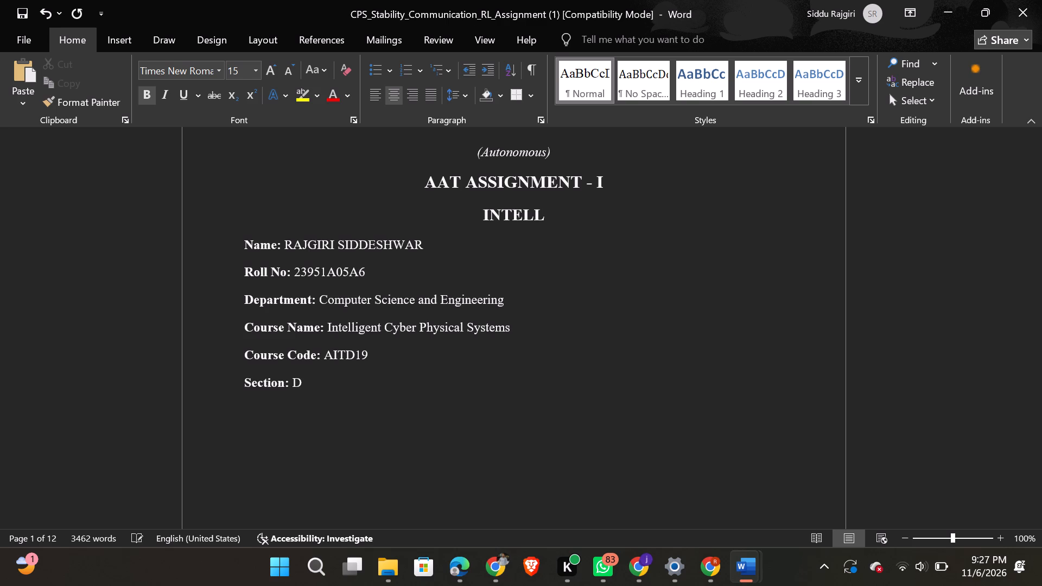
type("IGENT CYBER PHYSICAL SYS")
type("TEMS")
key("space")
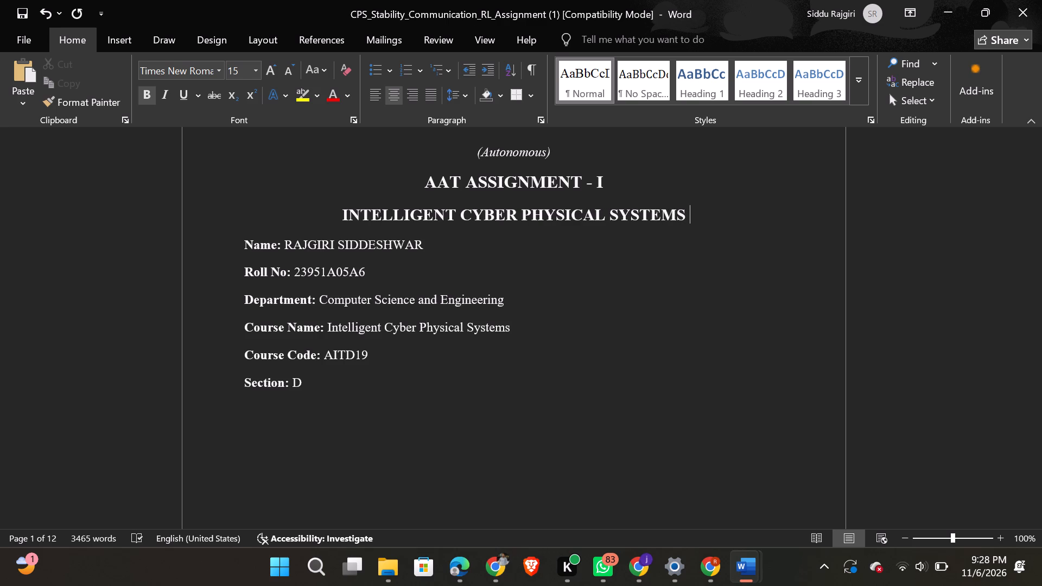
Delete the Cyber-Physical Systems Assignment text from the page footer and check the footer on the following page.
scroll(539, 278, "down", 3)
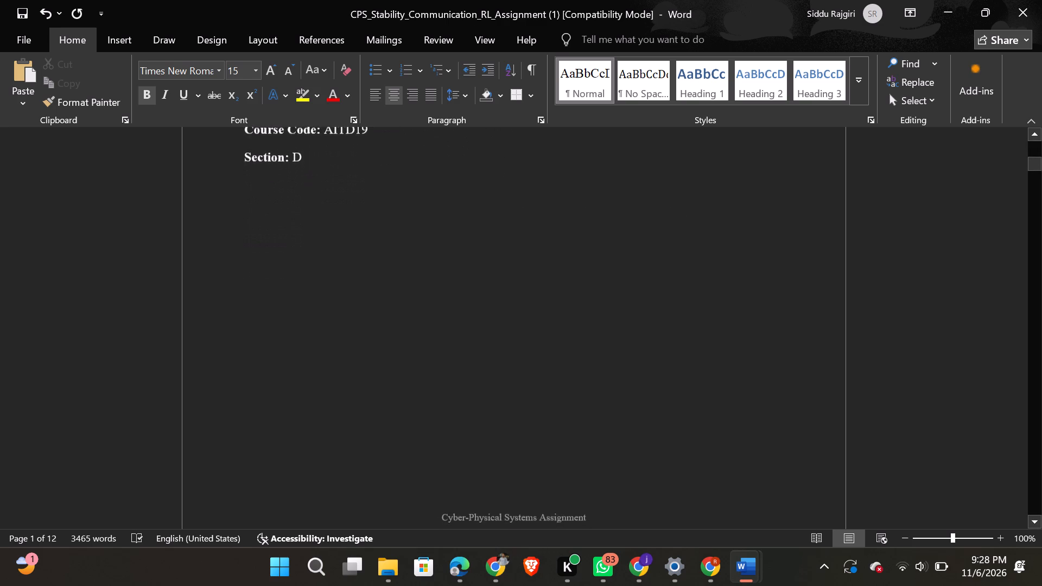
scroll(539, 278, "down", 2)
left_click(516, 250)
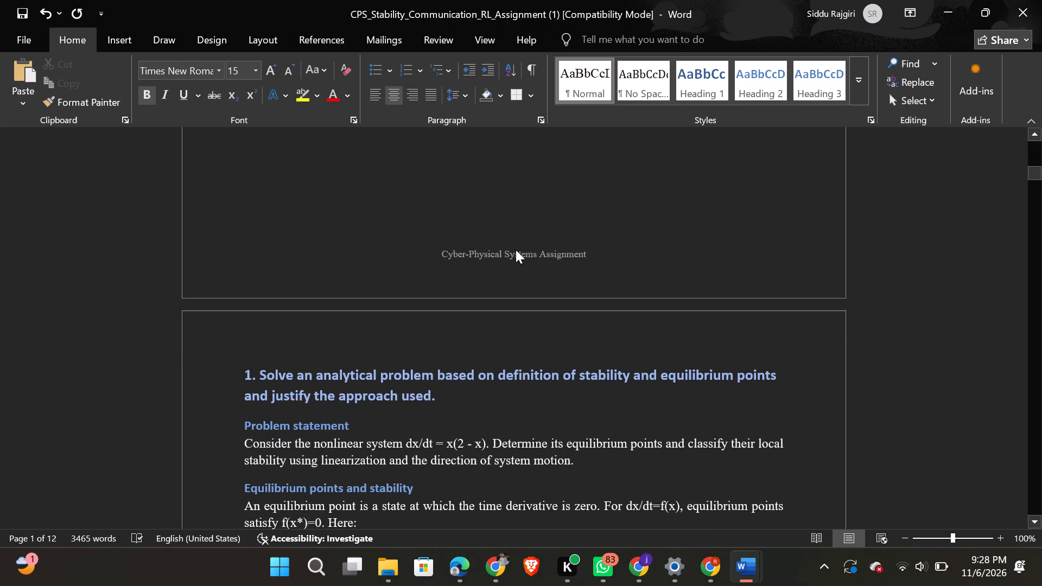
left_click(521, 250)
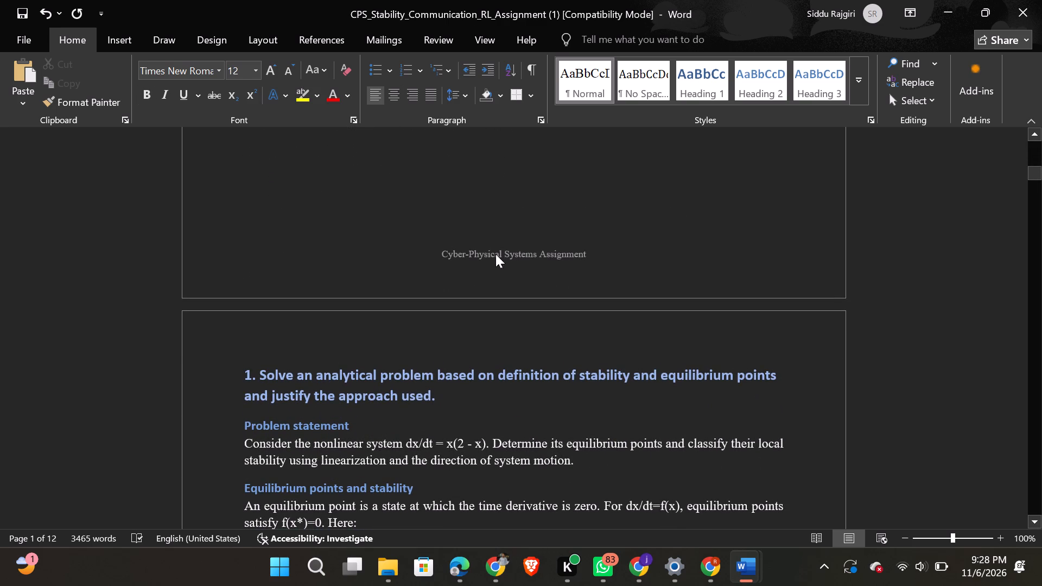
double_click(482, 252)
left_click(482, 252)
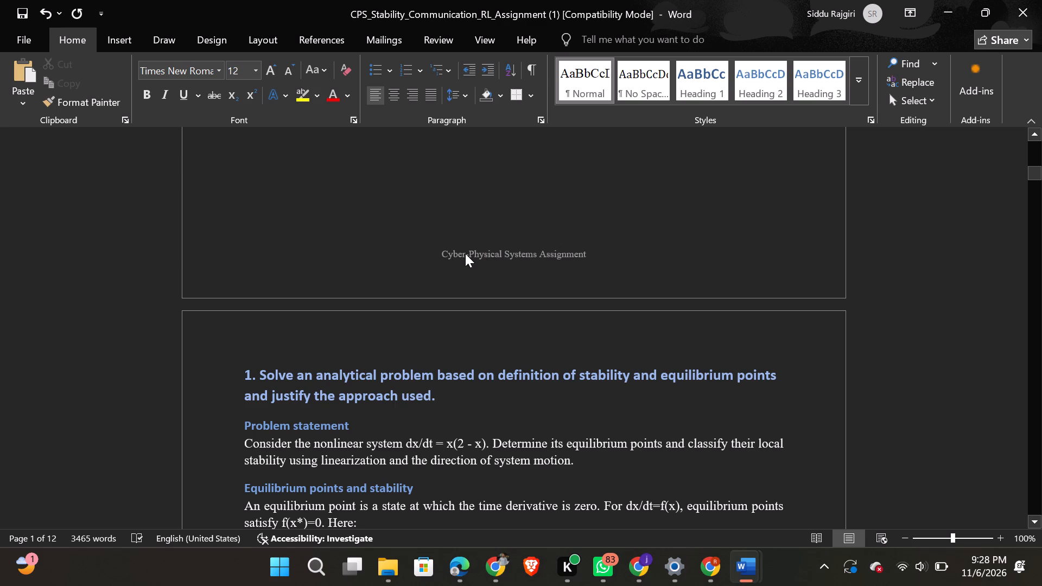
double_click(465, 253)
left_click(465, 253)
key("BackSpace")
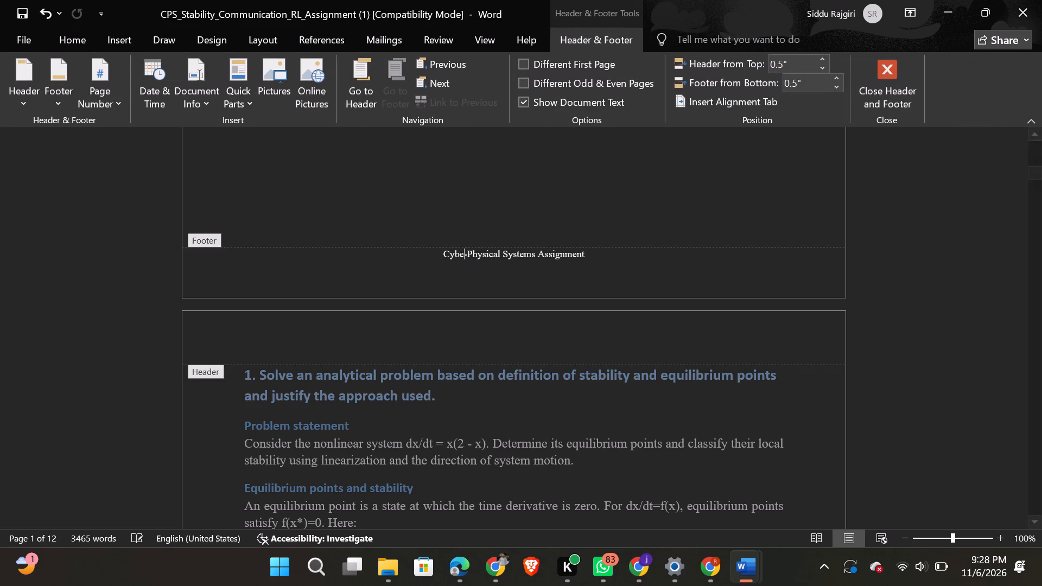
key("ctrl+a")
key("BackSpace")
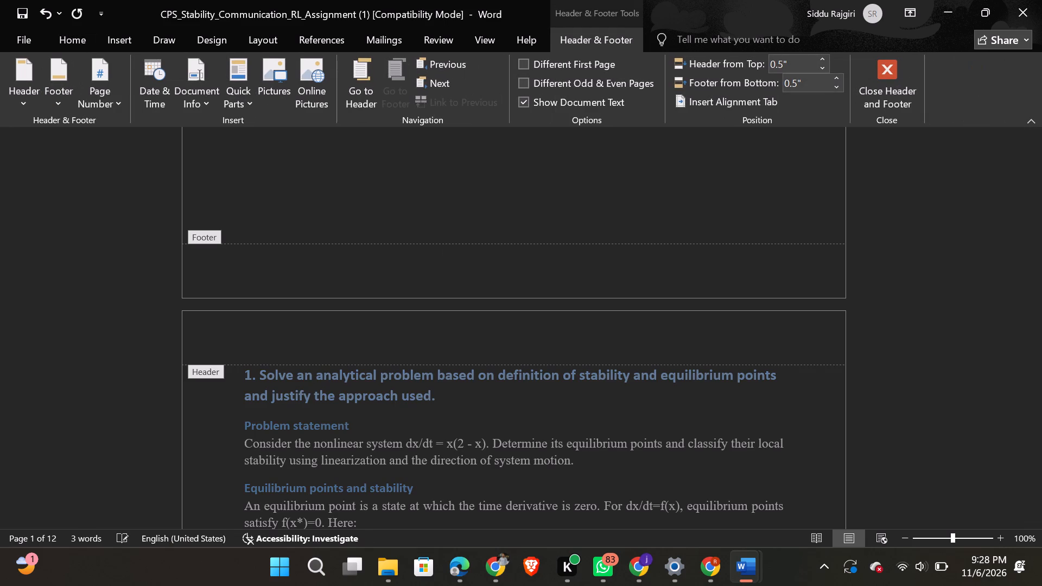
scroll(473, 343, "down", 2)
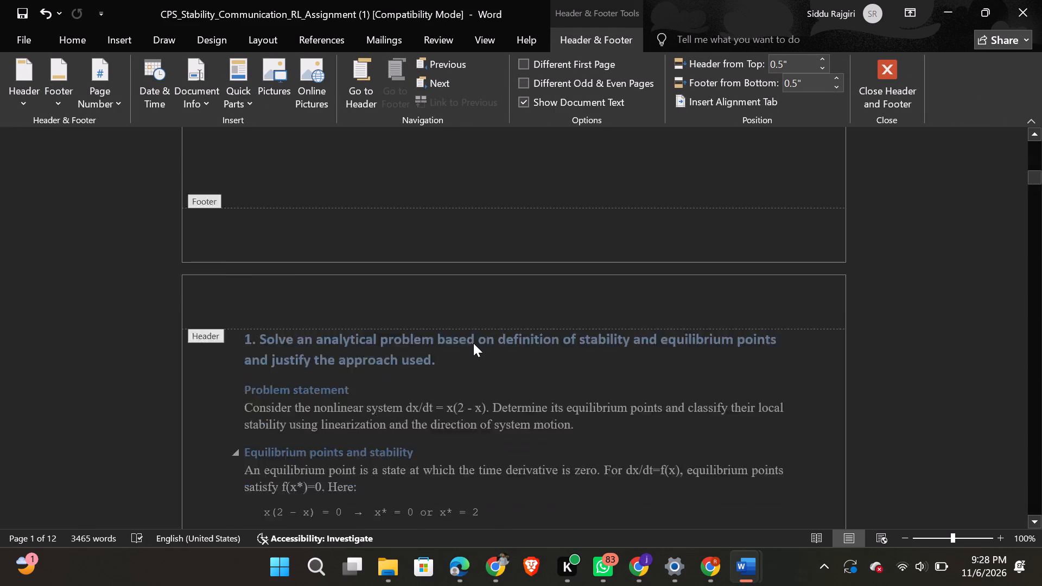
scroll(473, 343, "down", 3)
scroll(473, 343, "up", 1)
left_click(737, 252)
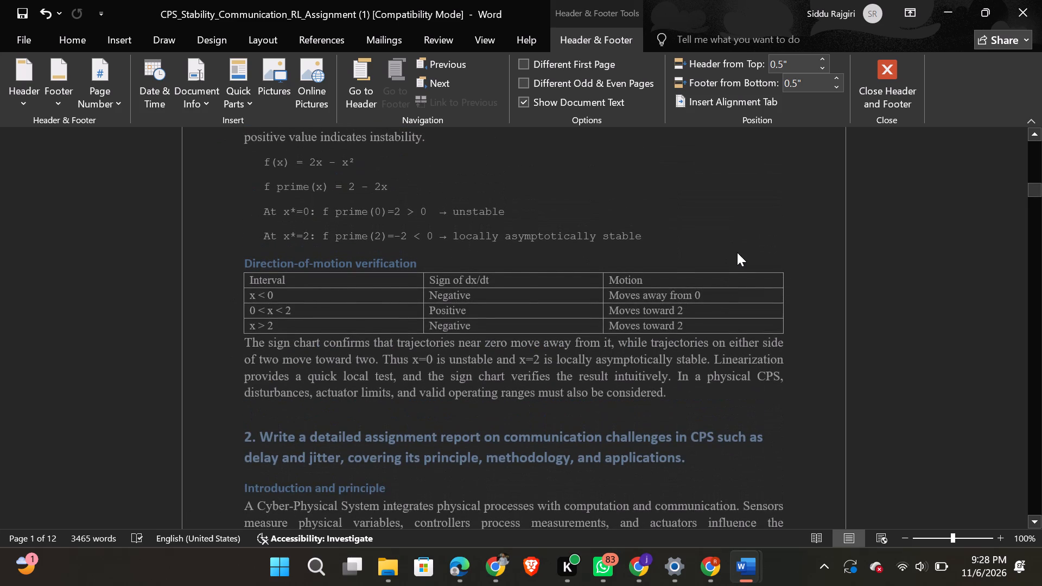
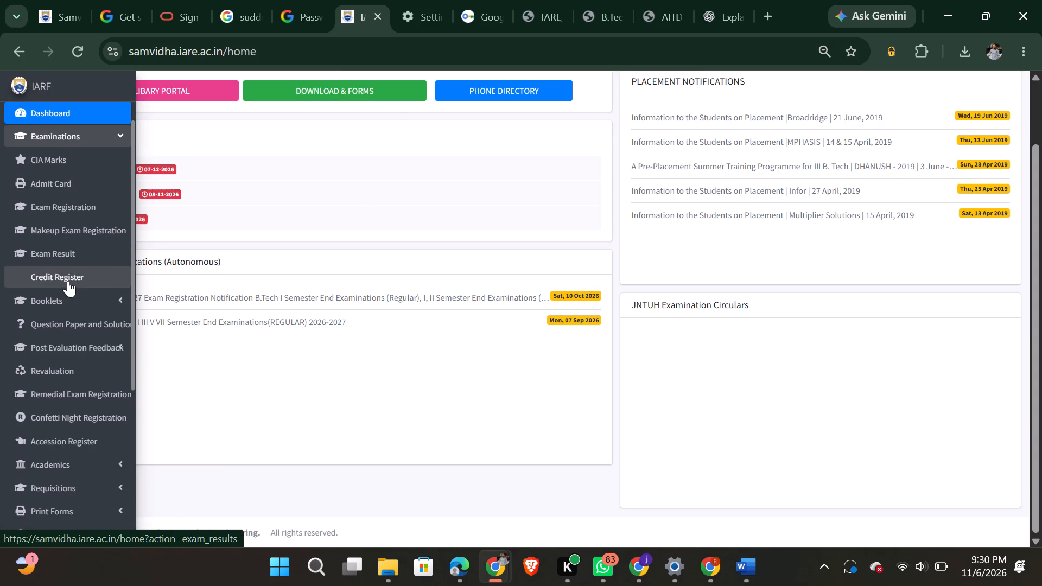
Switching to the college portal, look over the Semester 7 marks on the CIA Marks page.
scroll(68, 281, "down", 1)
left_click(68, 147)
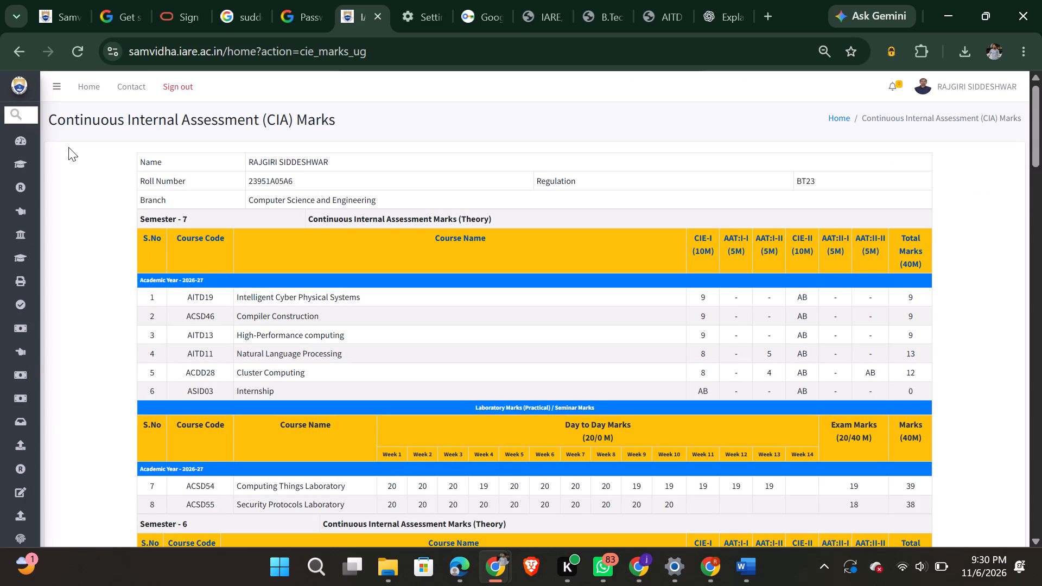
scroll(68, 147, "down", 1)
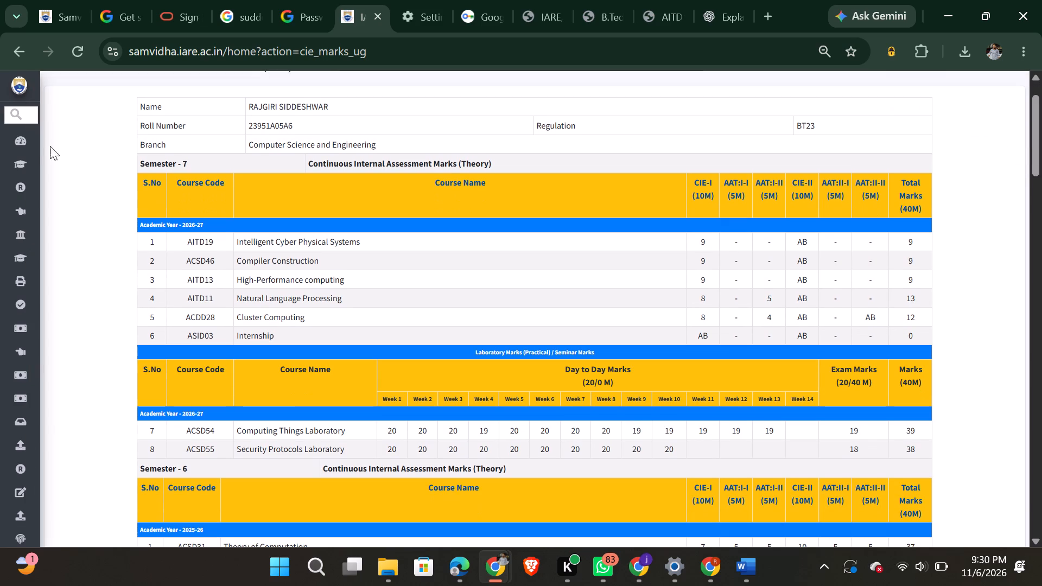
scroll(24, 296, "down", 2)
scroll(36, 434, "down", 1)
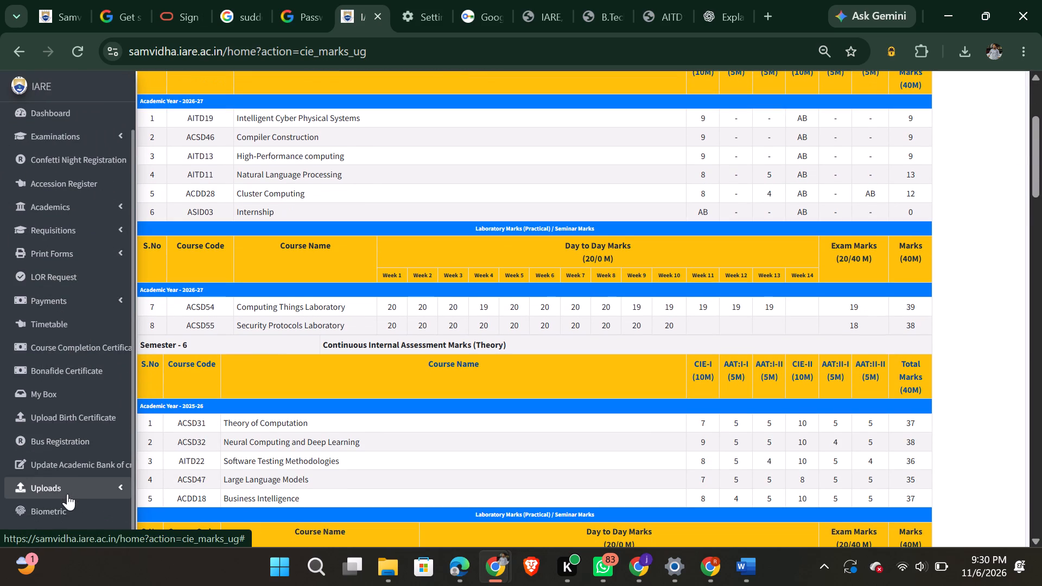
Open the portal's AAT-I upload page to view its course list.
left_click(67, 494)
scroll(67, 494, "down", 2)
scroll(59, 539, "down", 1)
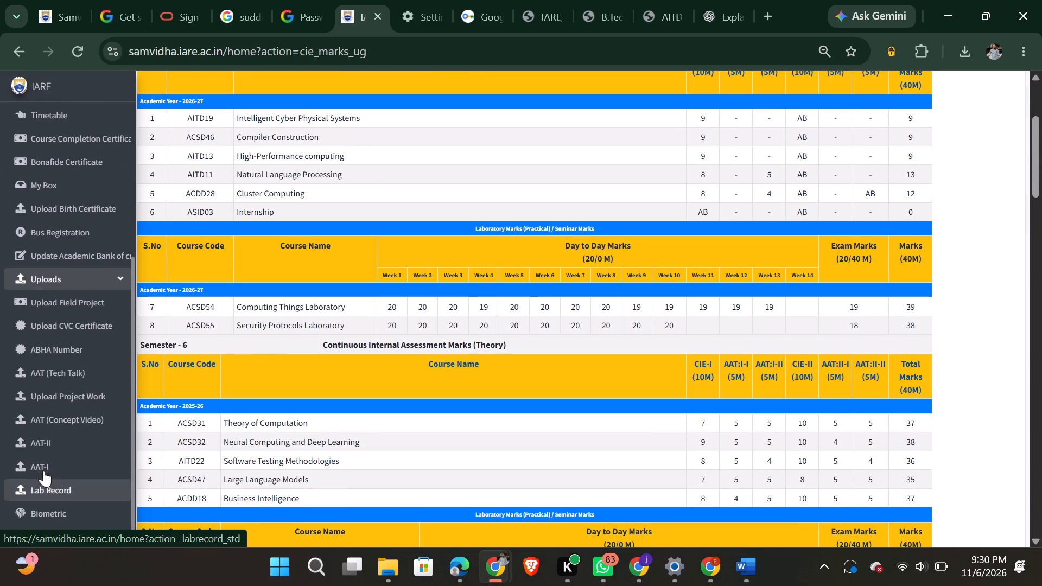
left_click(53, 458)
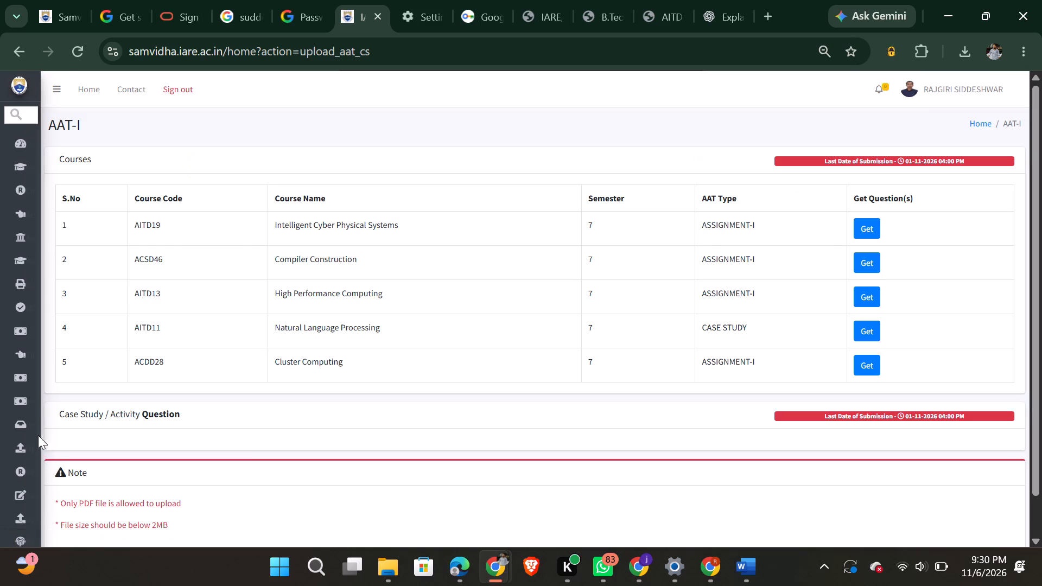
Open the portal's AAT-II upload page.
scroll(78, 480, "down", 2)
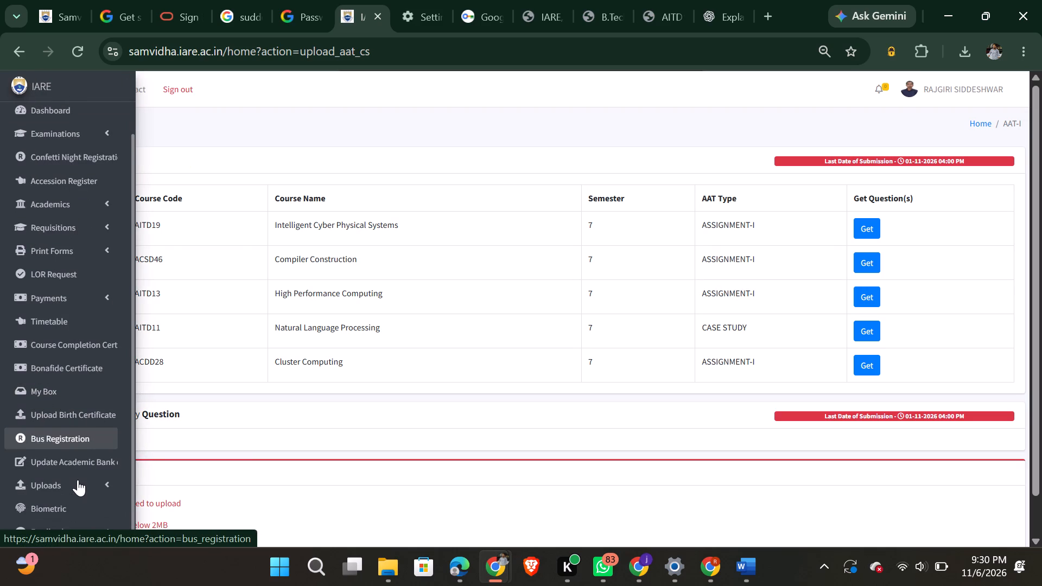
left_click(69, 491)
scroll(69, 491, "down", 2)
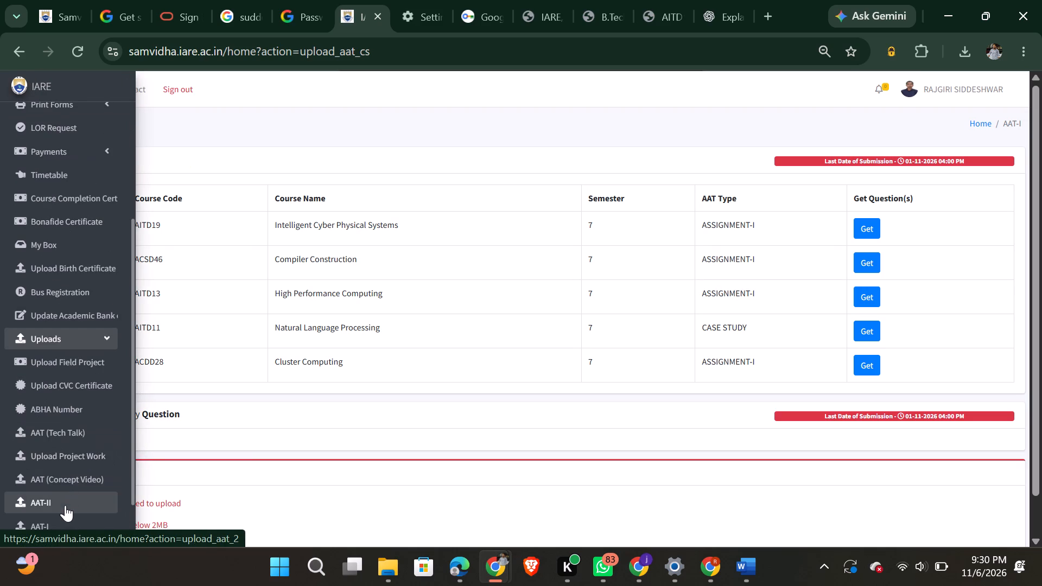
left_click(65, 505)
In Word, change the cover page assignment heading to AAT ASSIGNMENT - II and save the document.
key("alt+Tab")
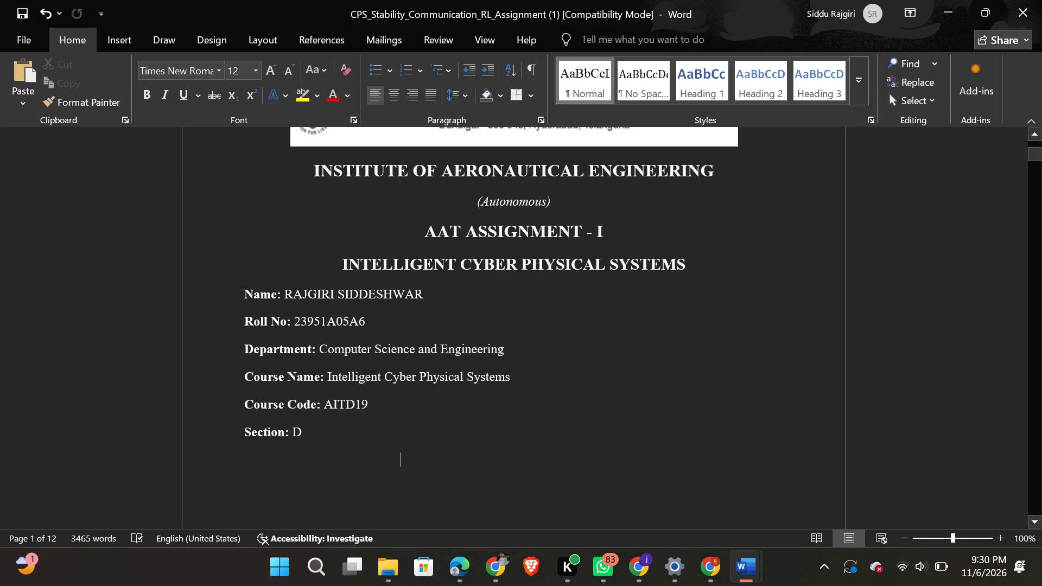
left_click(609, 229)
key("i")
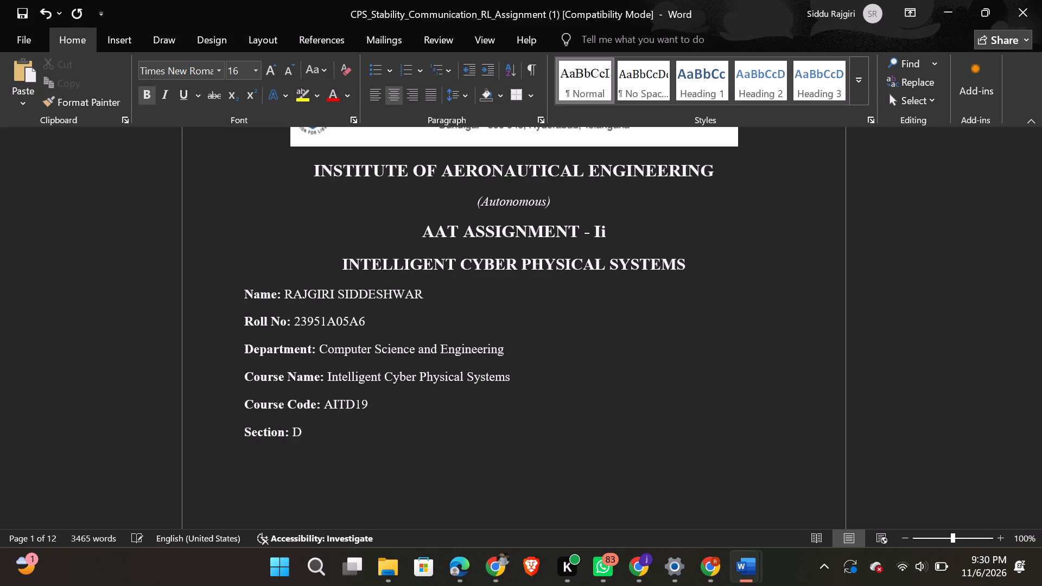
key("BackSpace")
key("shift+i")
key("ctrl+s")
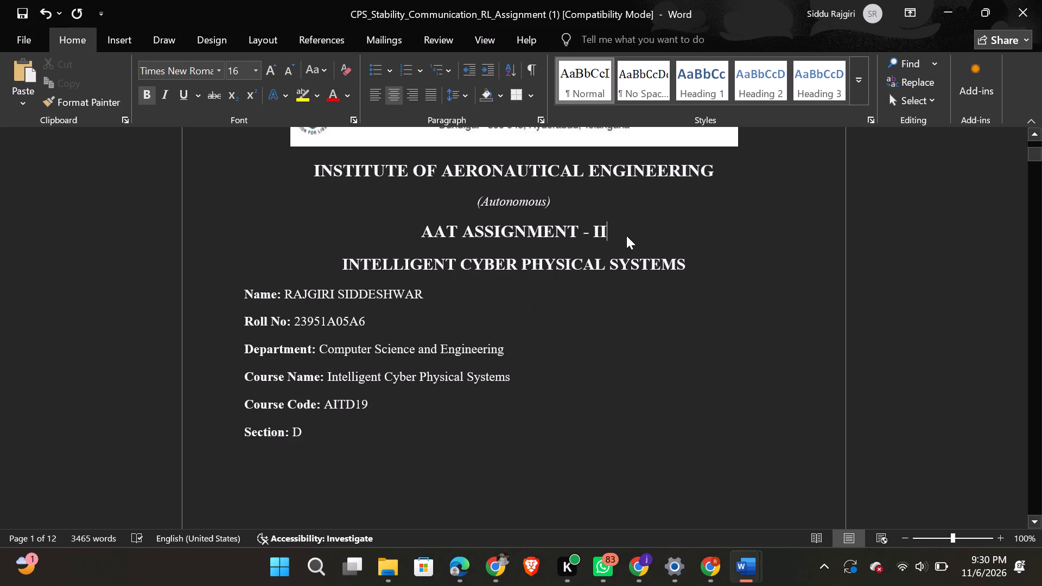
Retrieve the AITD19 Intelligent Cyber Physical Systems ASSIGNMENT-II questions on the portal and compare them with the first question in the Word document.
scroll(493, 227, "up", 1)
scroll(493, 227, "down", 3)
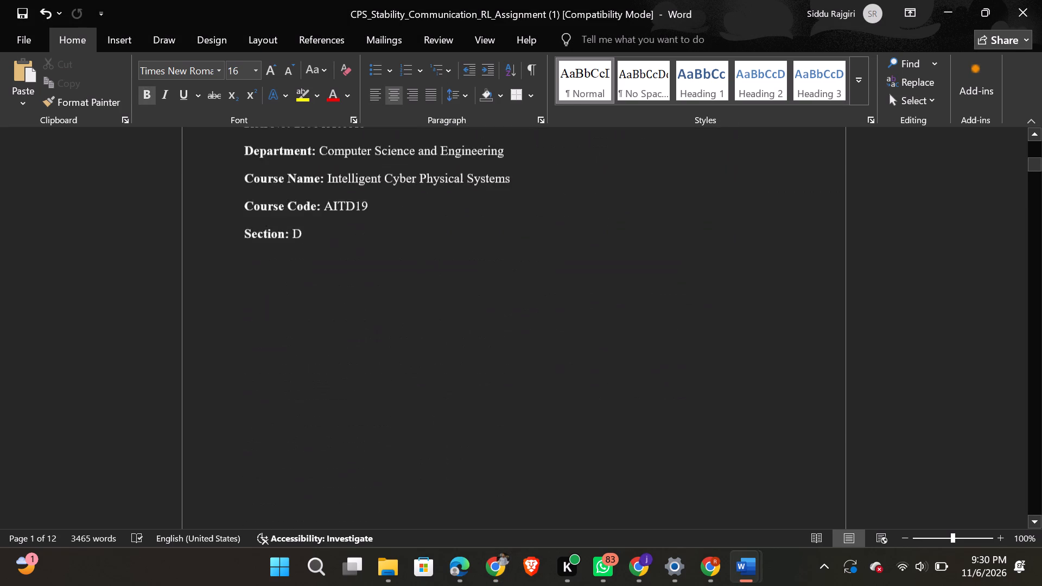
scroll(493, 227, "down", 3)
scroll(493, 227, "up", 1)
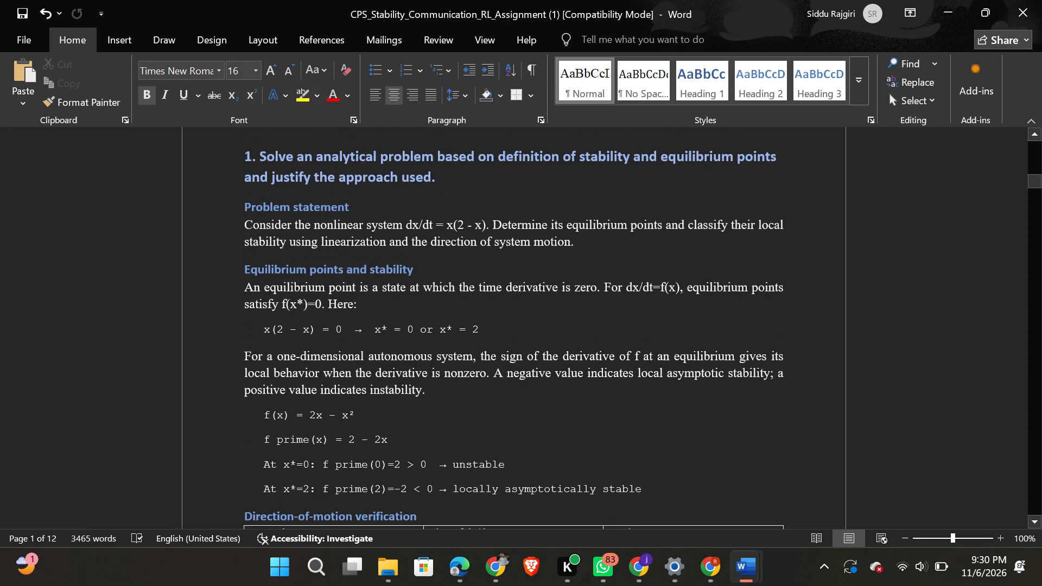
key("alt+Tab")
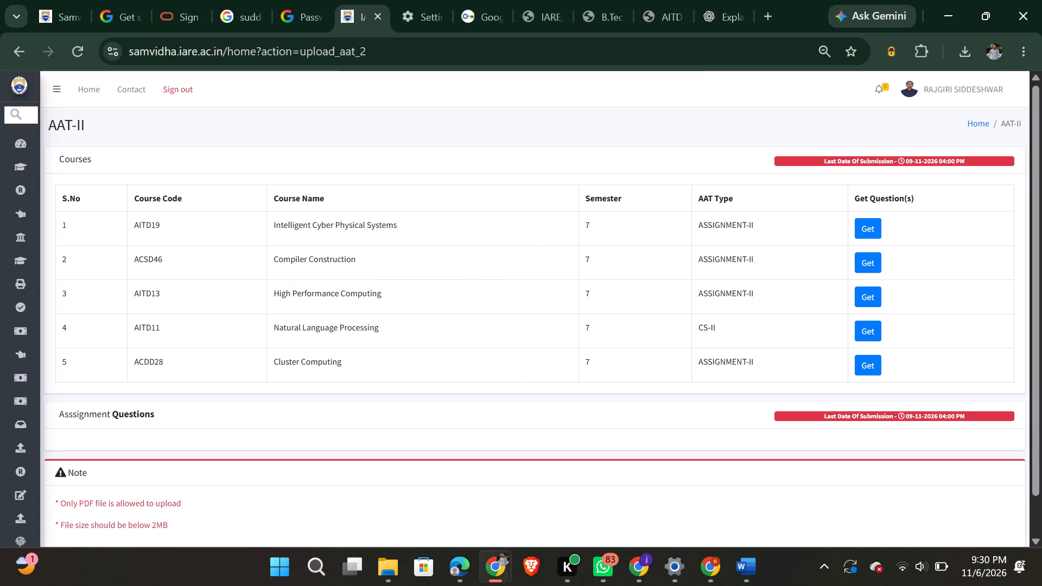
left_click(872, 226)
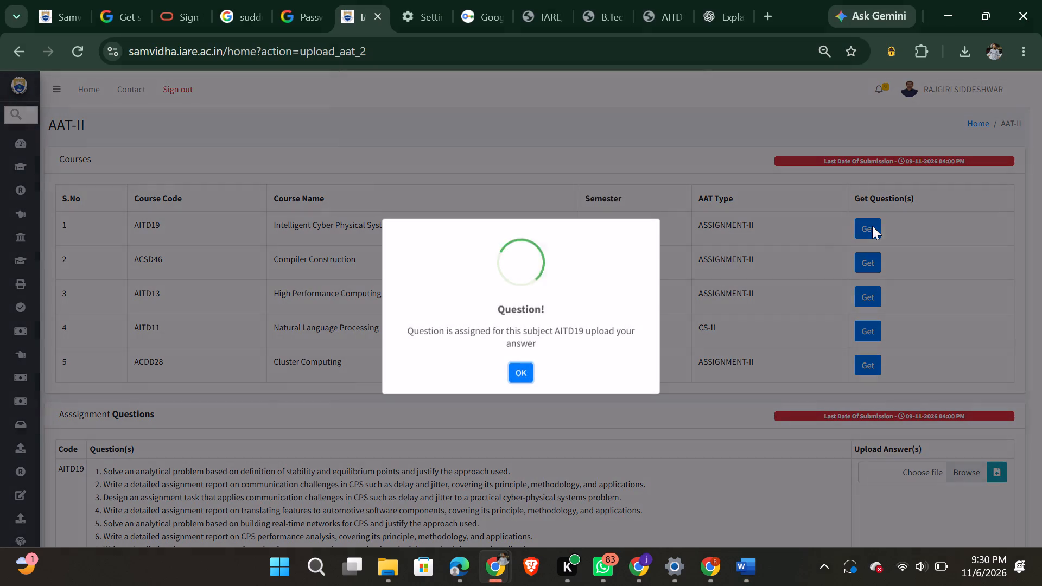
left_click(524, 374)
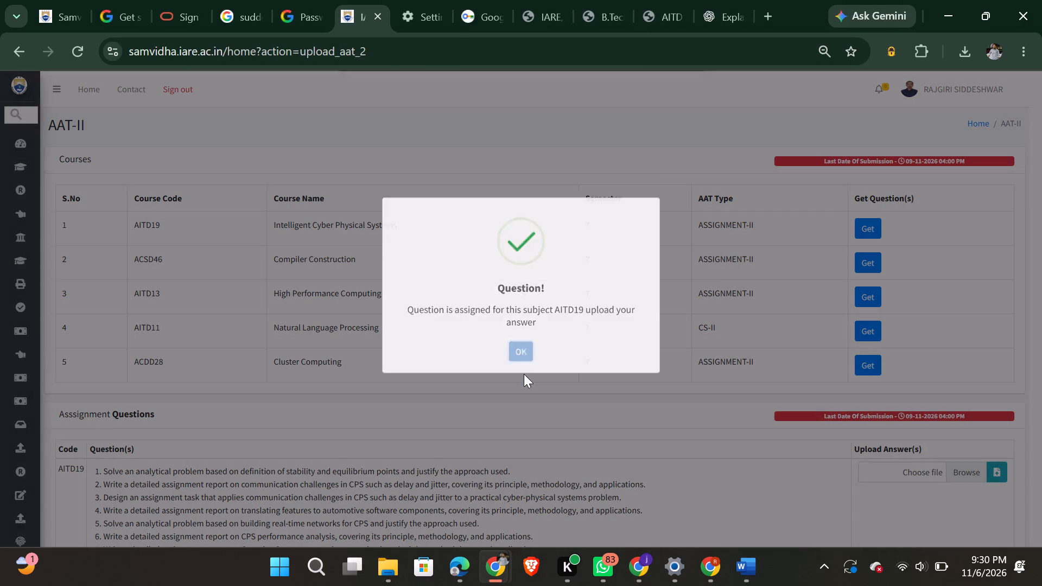
key("alt+Tab")
scroll(444, 217, "up", 1)
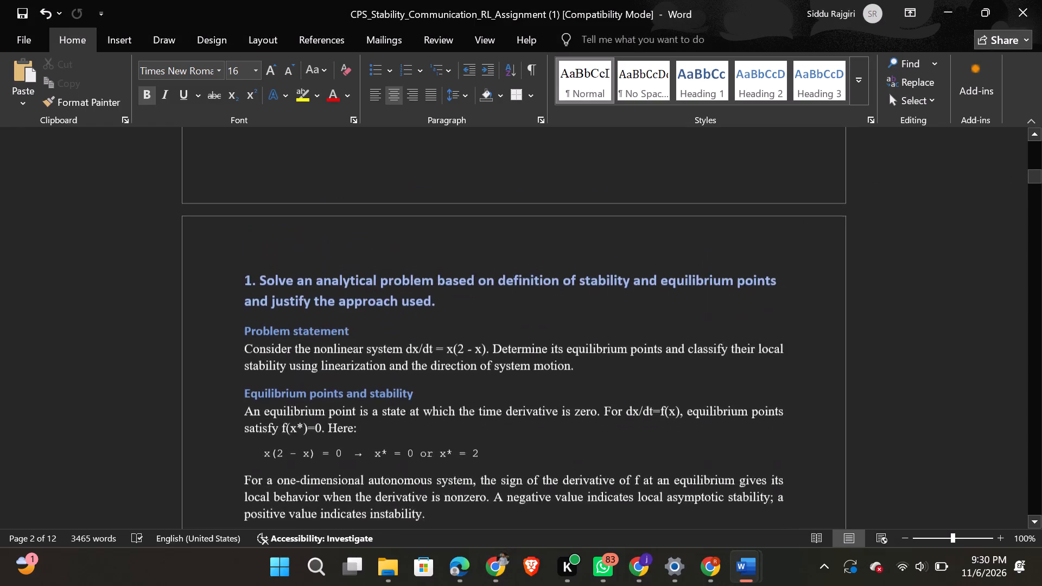
scroll(444, 217, "up", 2)
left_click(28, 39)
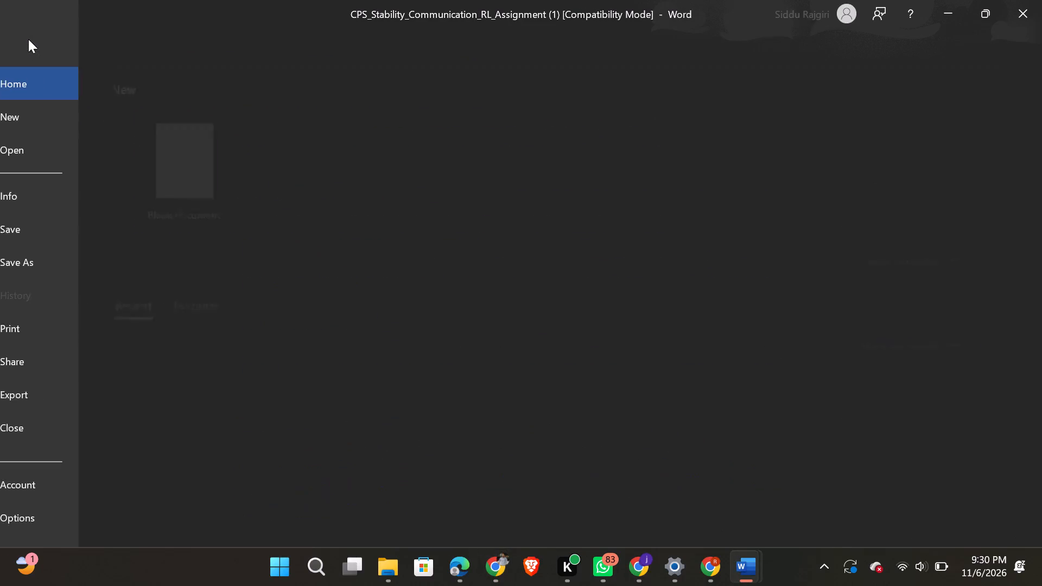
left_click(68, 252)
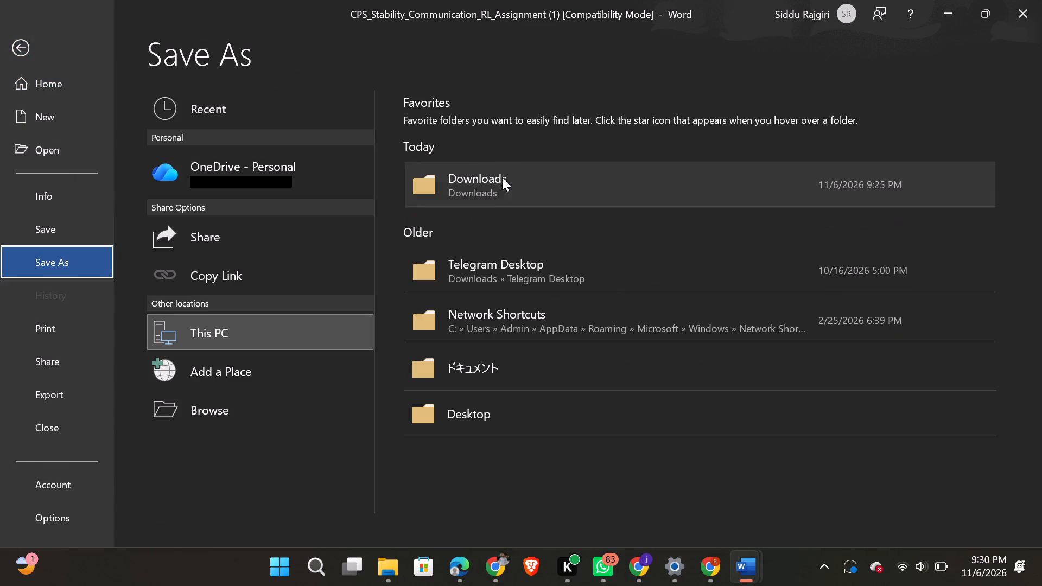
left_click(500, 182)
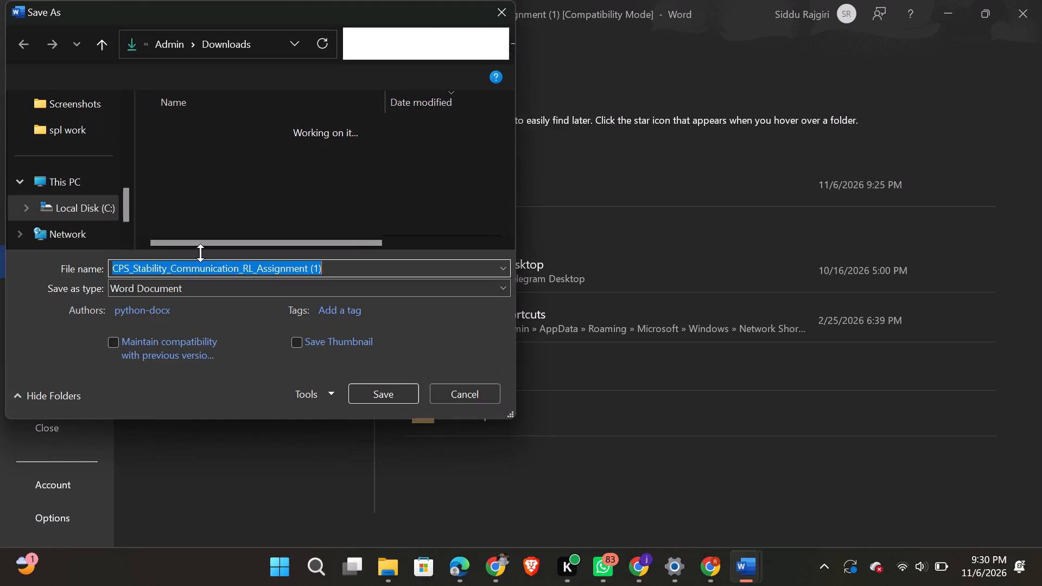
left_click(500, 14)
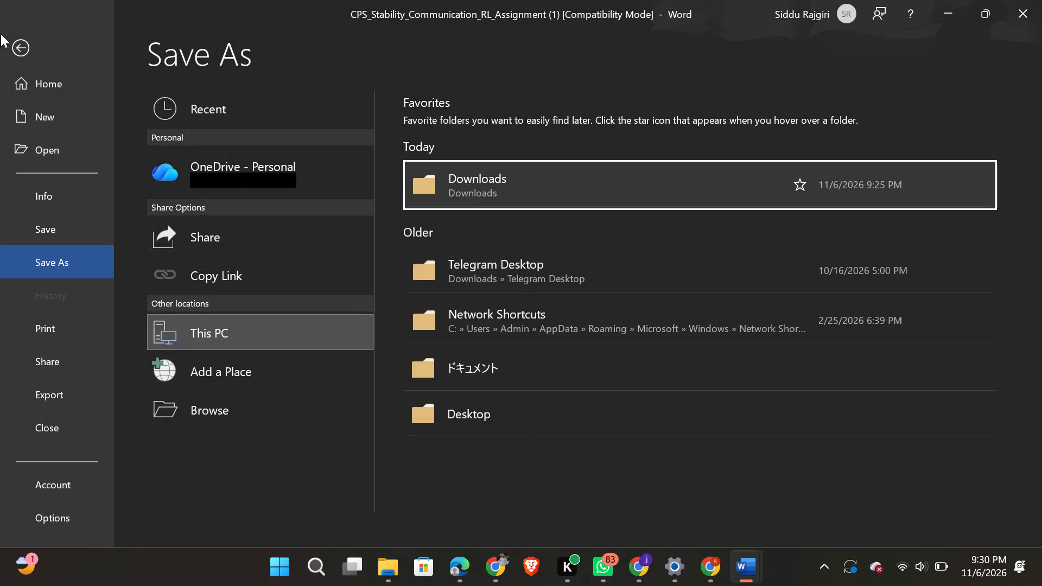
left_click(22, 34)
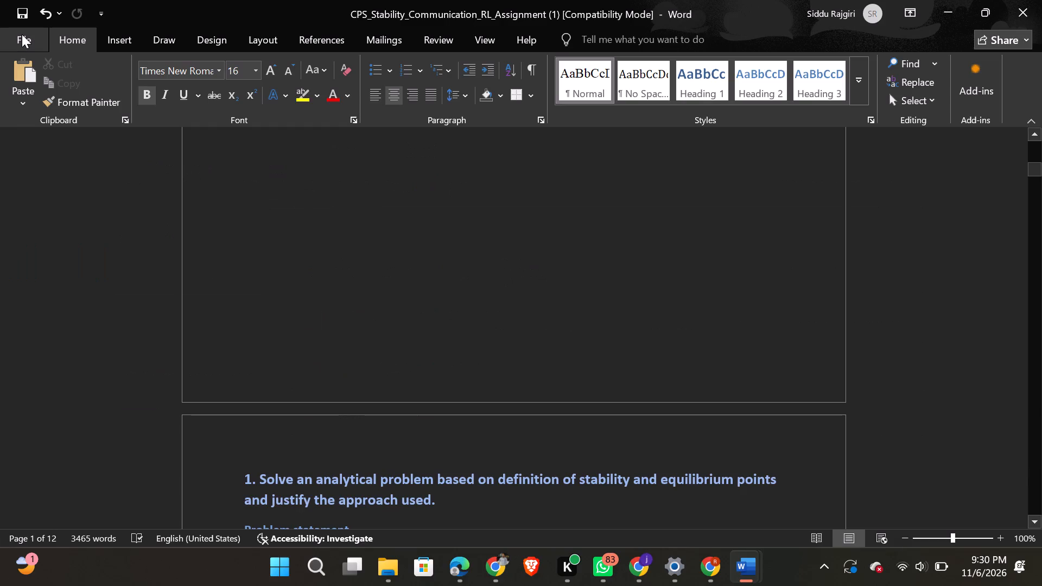
Save the assignment and export it as a PDF named CPS_Stability_Communication_RL_Assignment (1) in the Downloads folder.
key("ctrl+s")
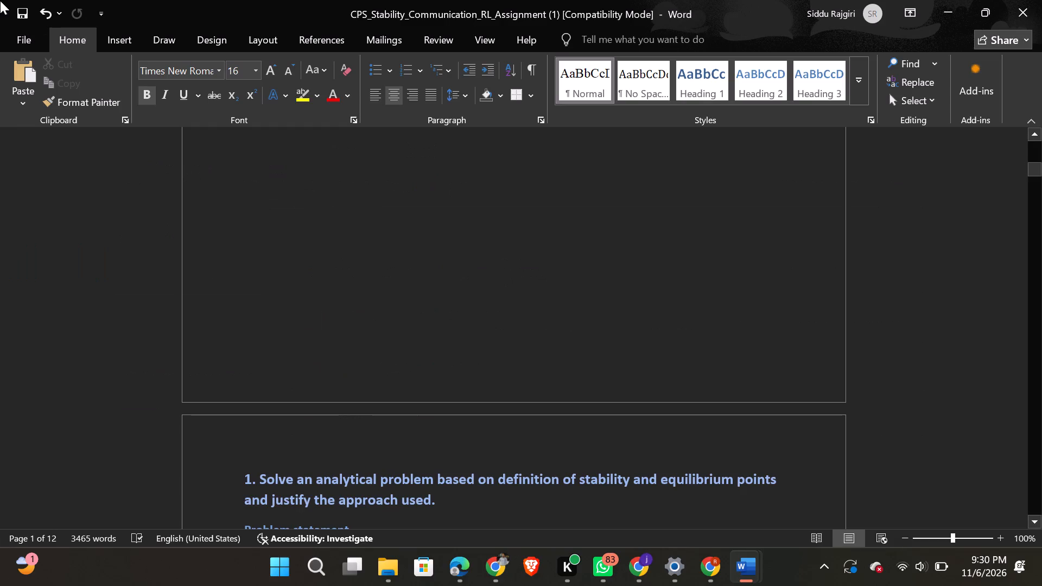
left_click(25, 40)
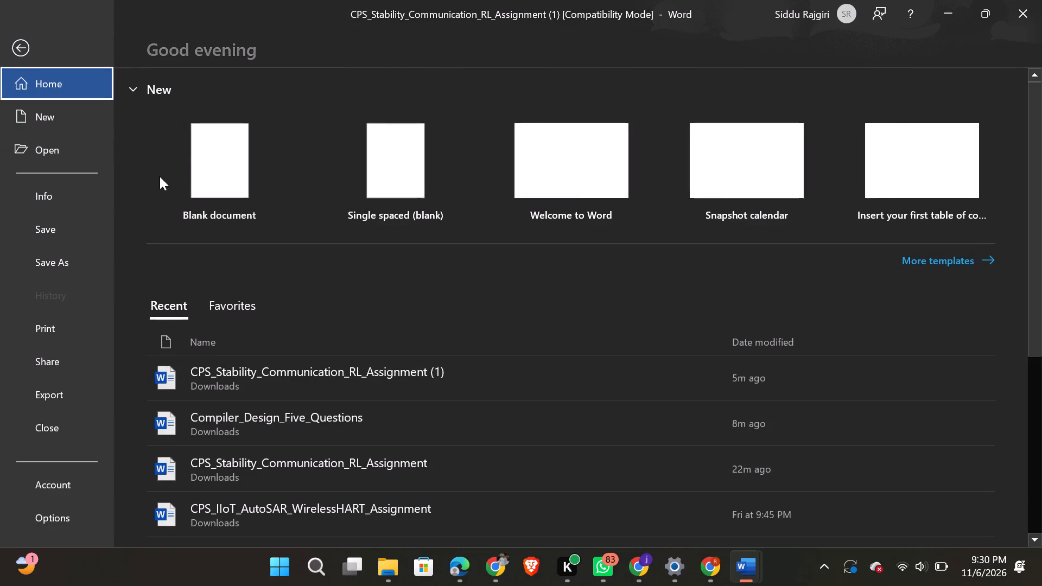
left_click(69, 261)
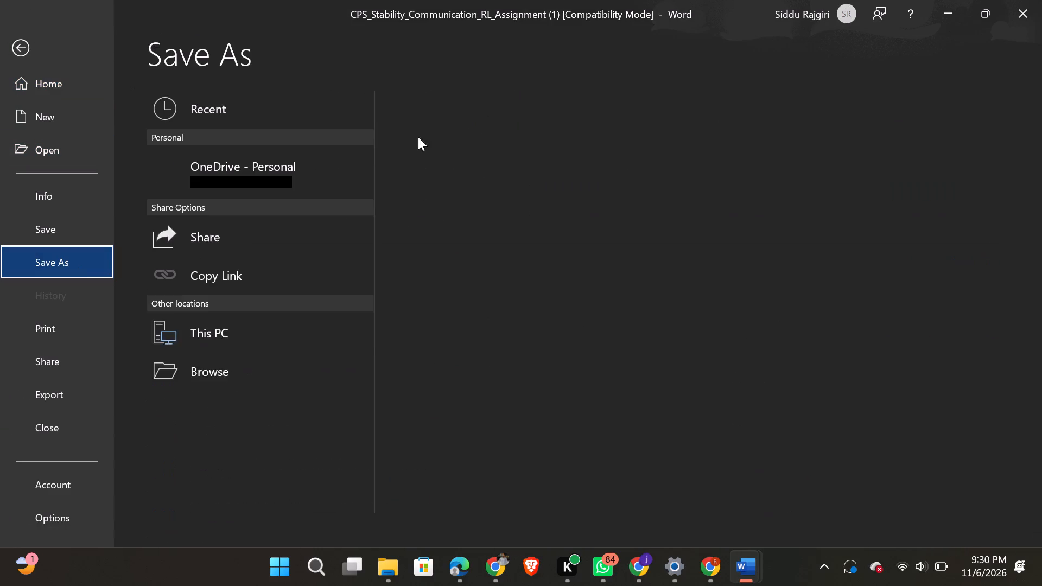
left_click(479, 197)
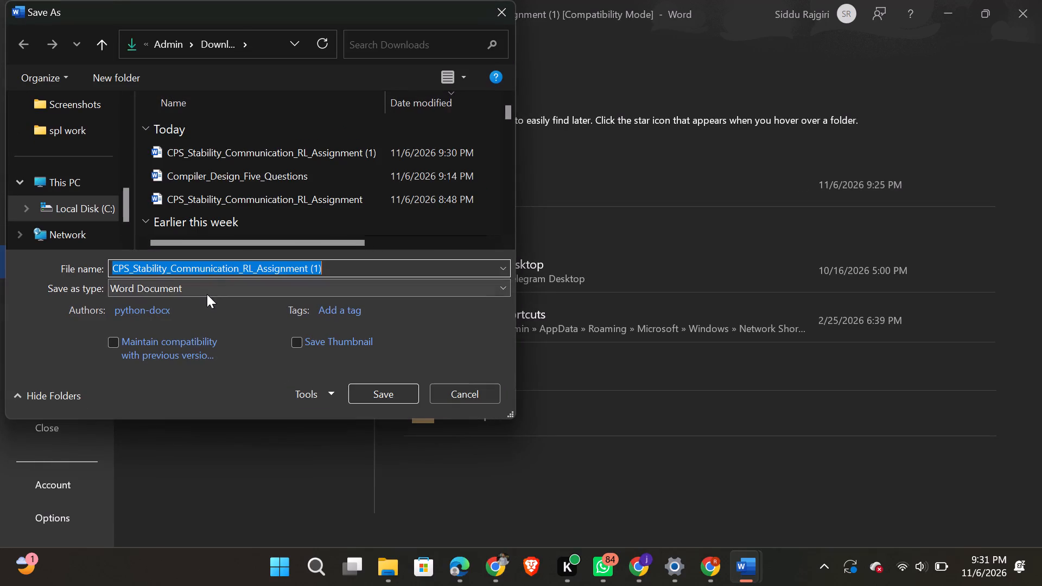
left_click(206, 294)
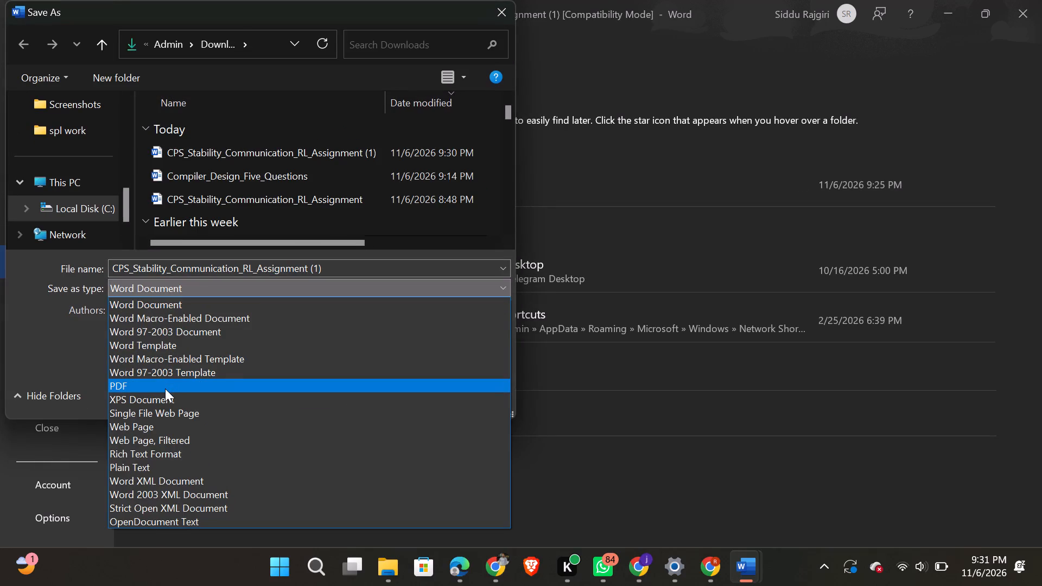
left_click(165, 388)
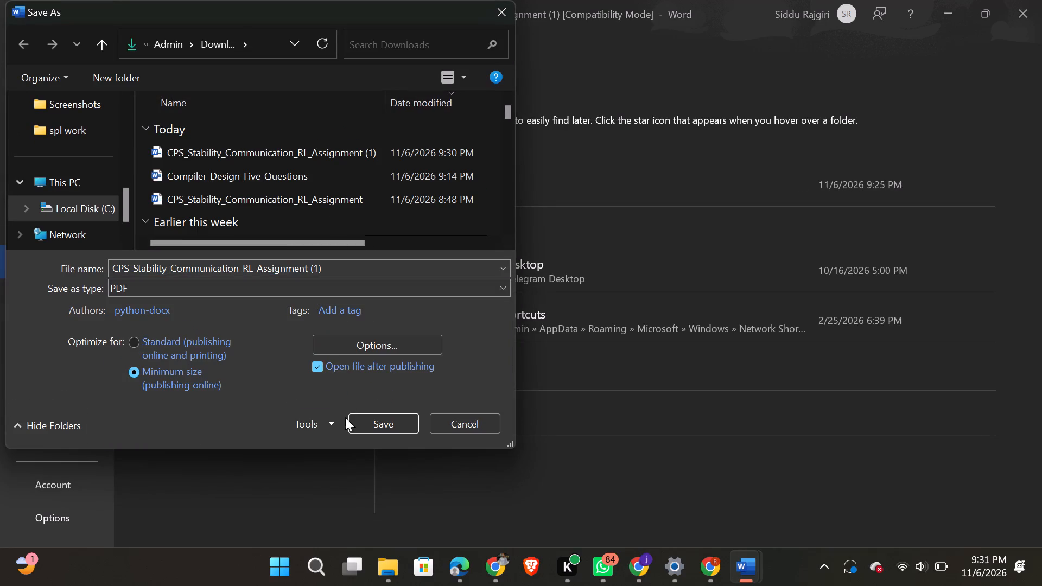
left_click(377, 423)
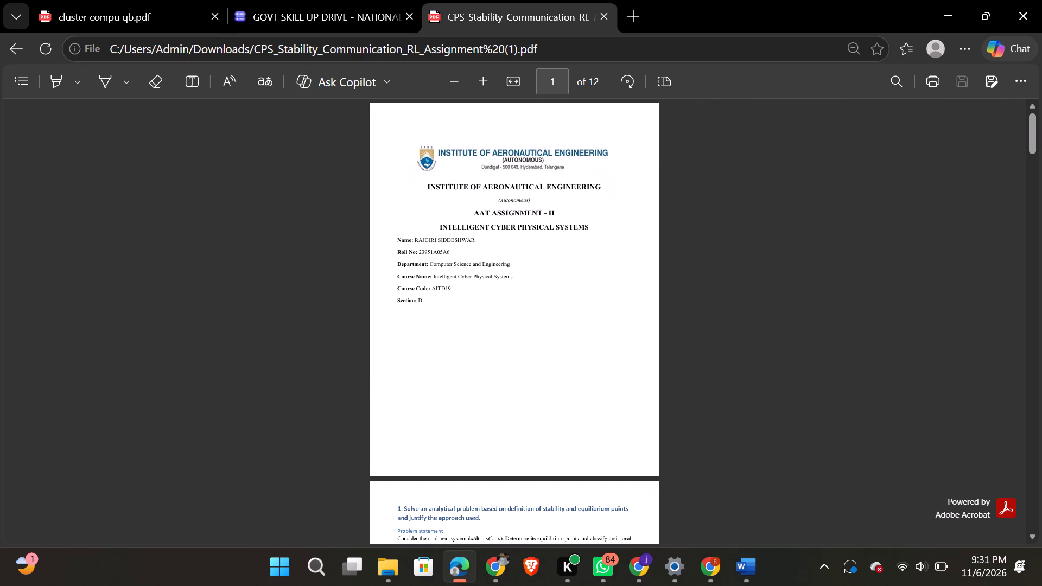
Review the exported assignment PDF from the cover page through all ten answers to page 12.
scroll(448, 347, "up", 1)
scroll(451, 286, "up", 1)
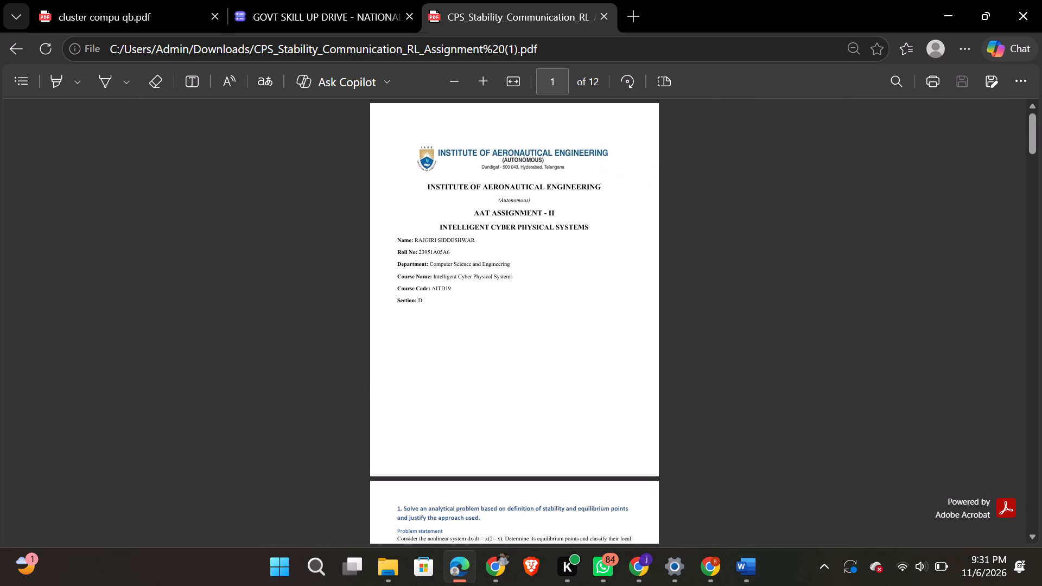
scroll(451, 286, "up", 2)
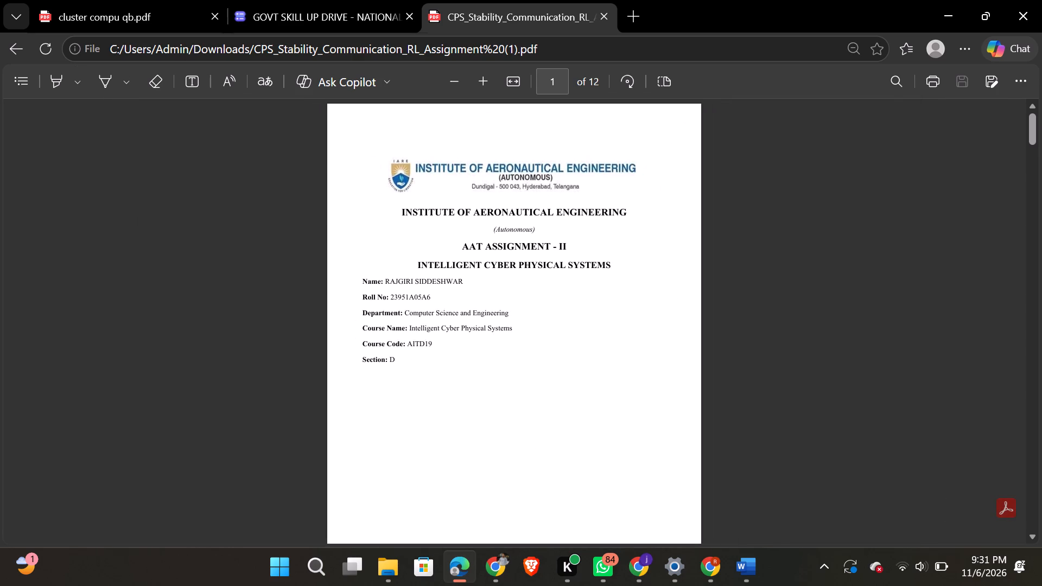
scroll(451, 286, "down", 4)
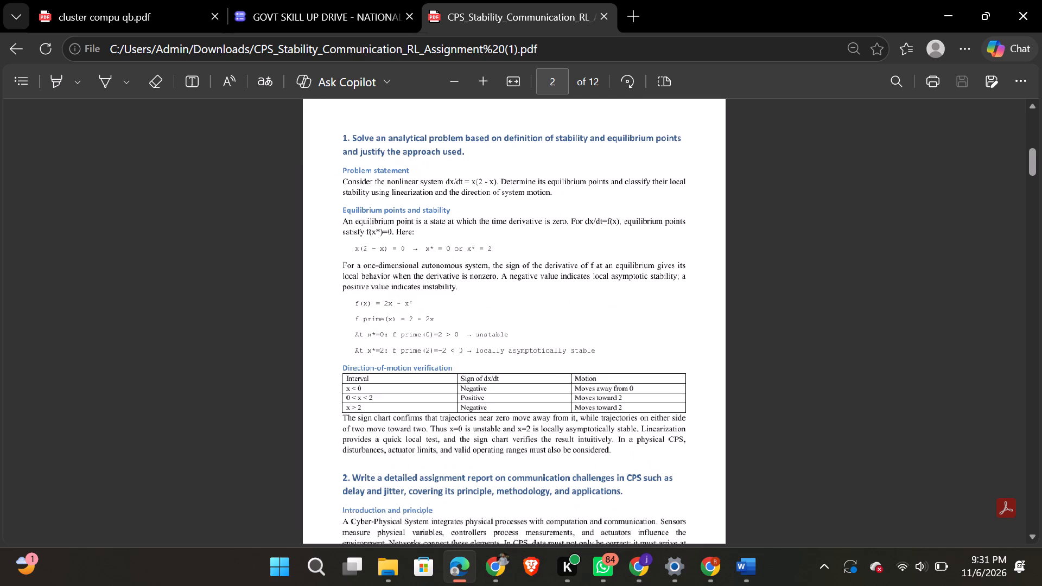
scroll(451, 286, "up", 1)
scroll(451, 286, "down", 1)
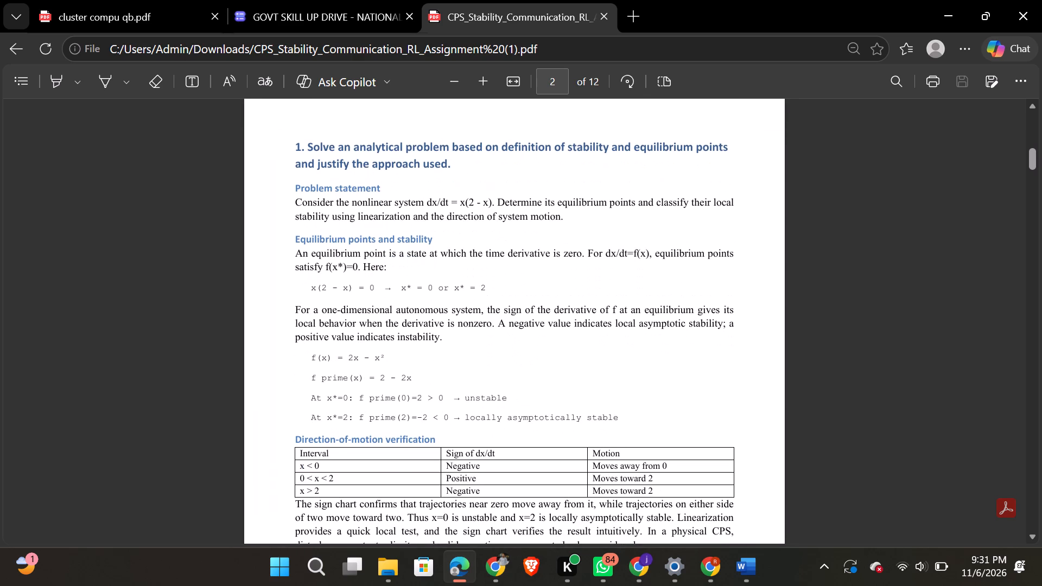
scroll(451, 286, "down", 5)
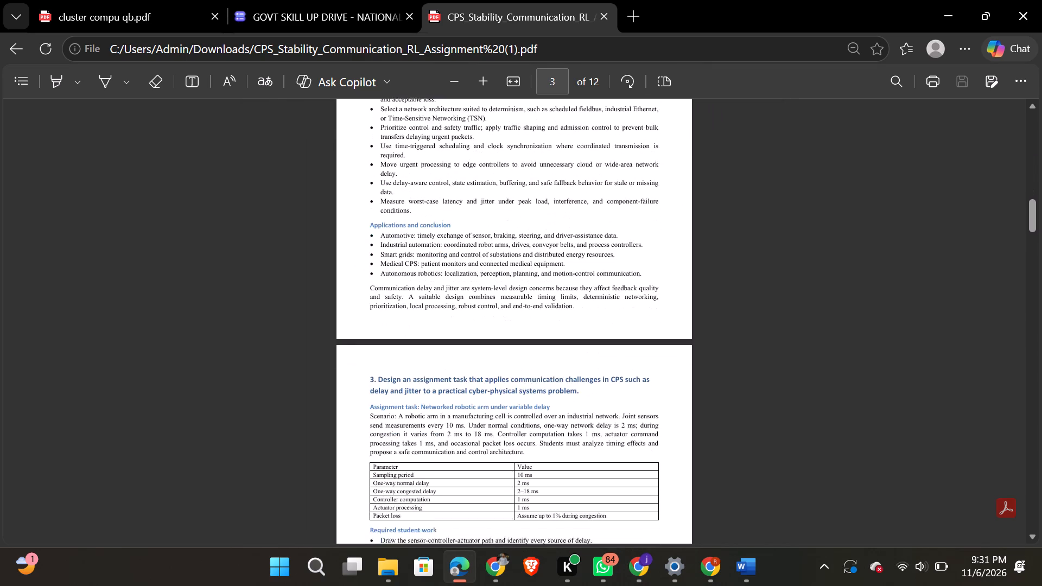
scroll(451, 286, "down", 11)
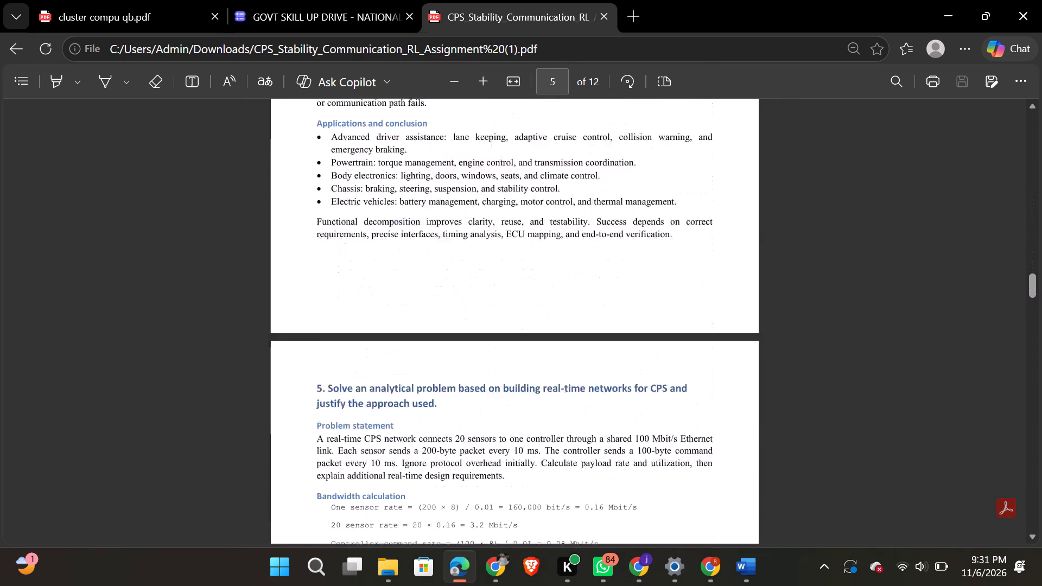
scroll(451, 286, "down", 14)
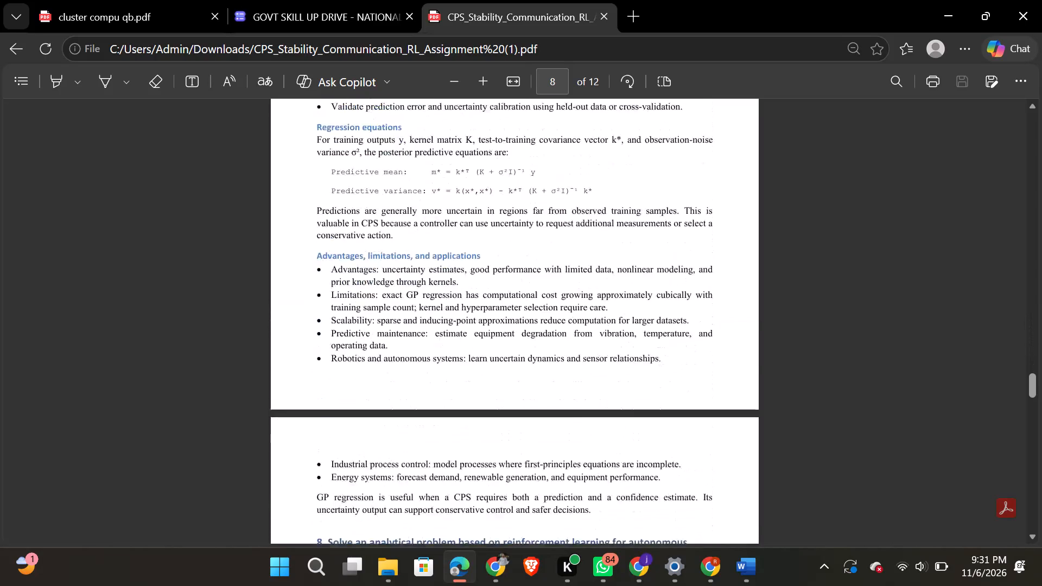
scroll(451, 286, "down", 14)
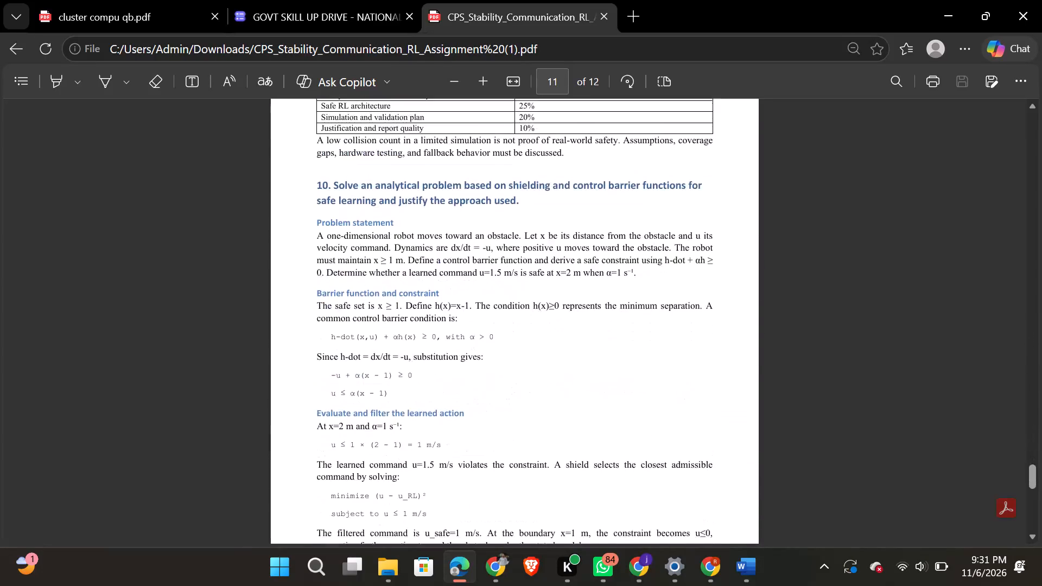
scroll(451, 286, "down", 12)
scroll(451, 286, "up", 2)
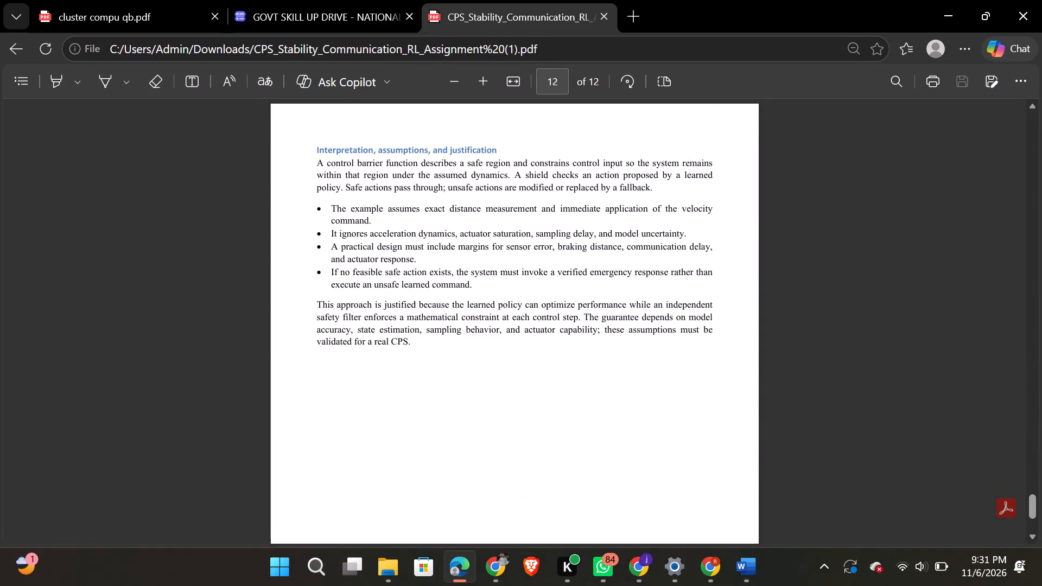
Recheck the control barrier function answer to question 10 across pages 11 and 12 of the exported assignment PDF.
scroll(451, 286, "up", 3)
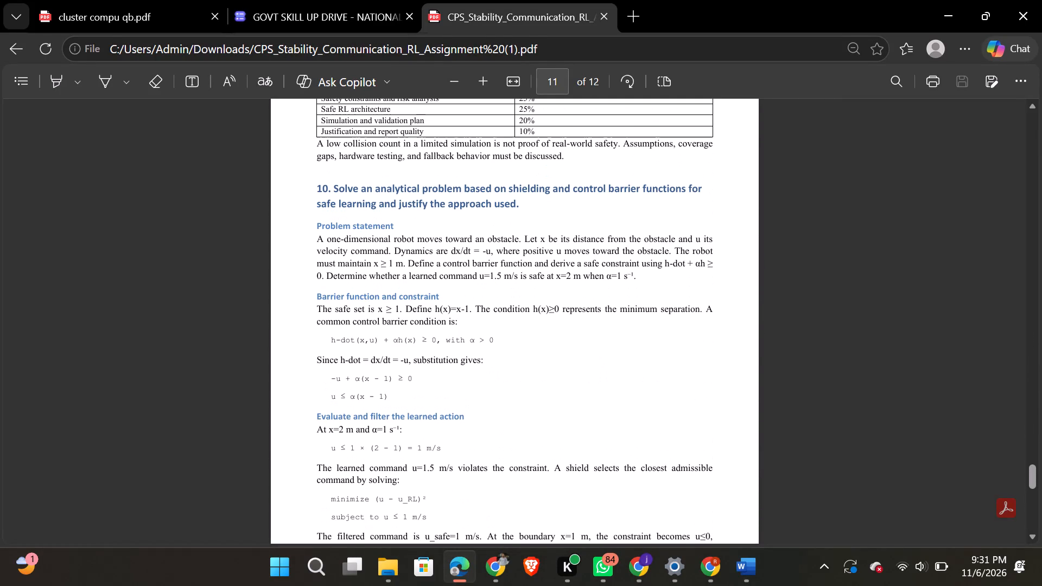
scroll(451, 286, "down", 5)
scroll(451, 286, "up", 1)
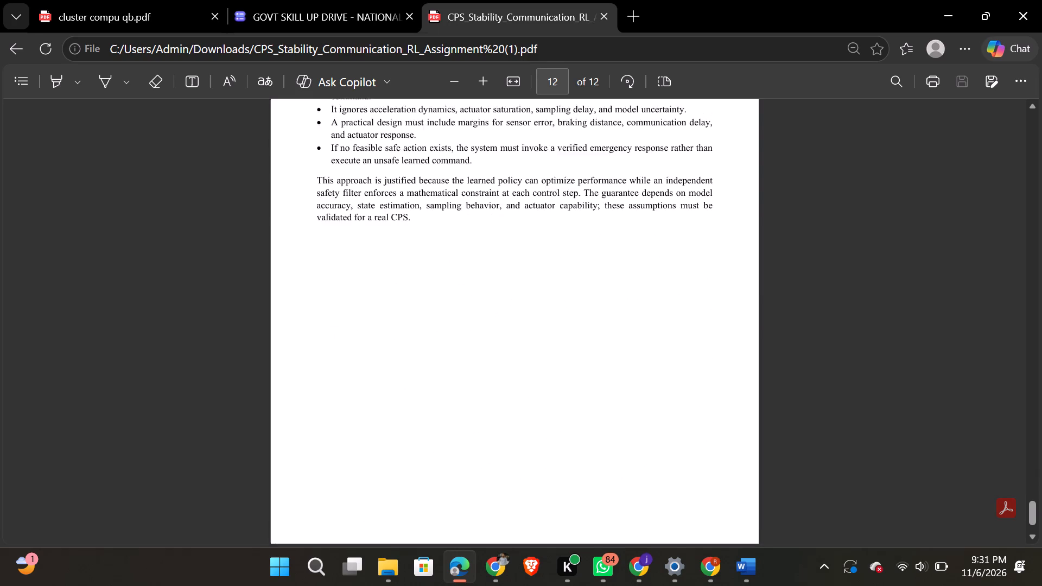
scroll(451, 286, "up", 1)
scroll(451, 286, "down", 4)
scroll(451, 286, "up", 3)
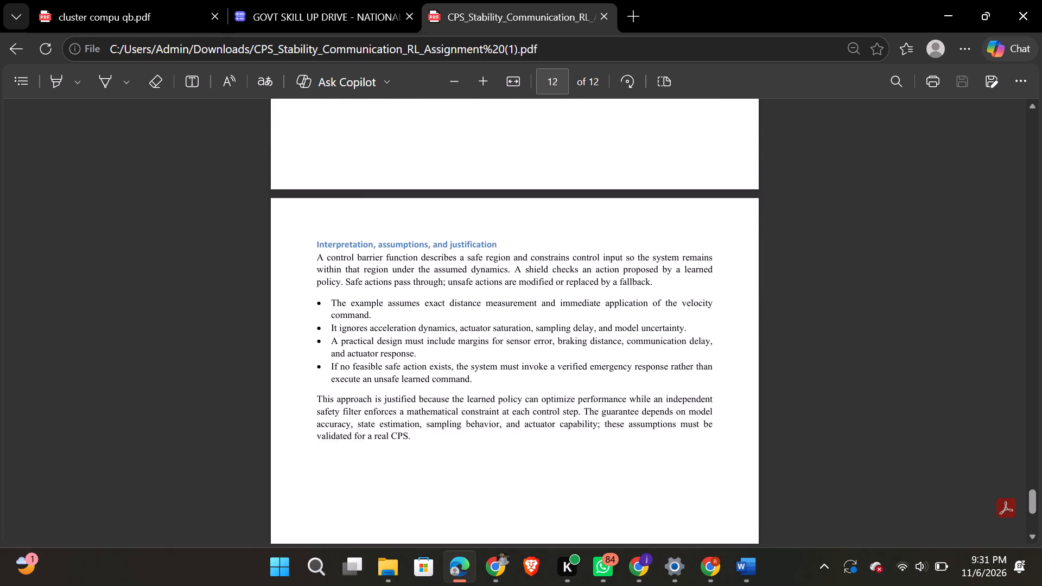